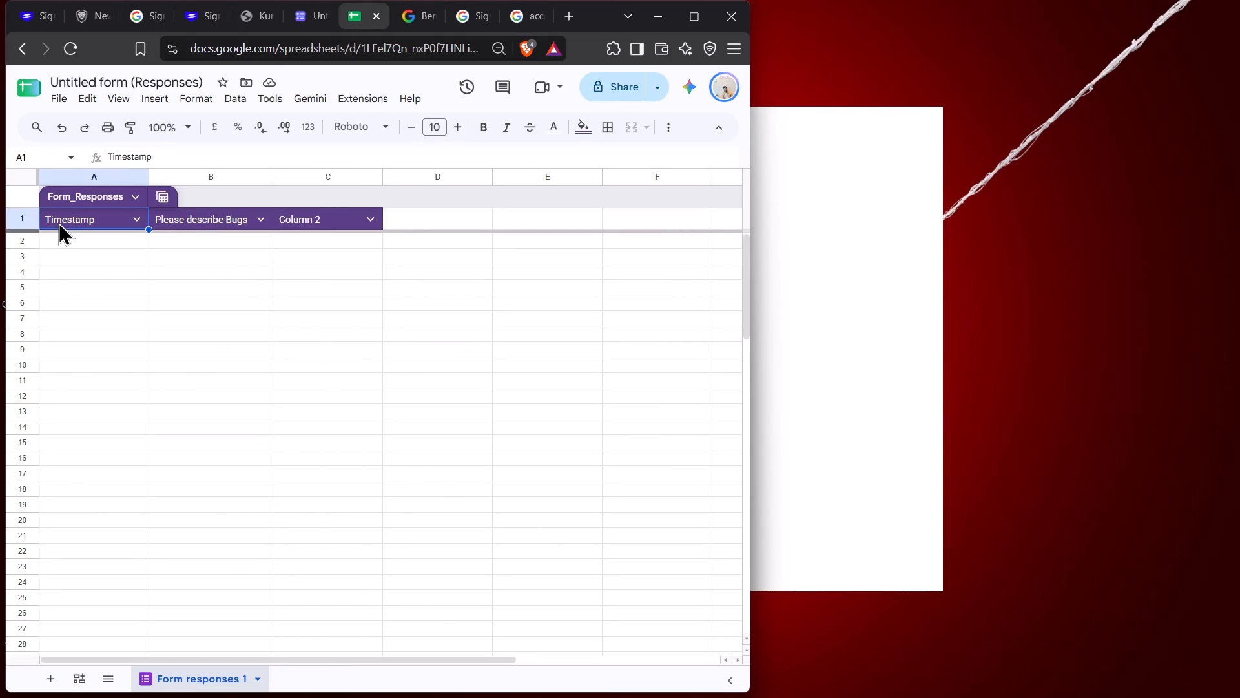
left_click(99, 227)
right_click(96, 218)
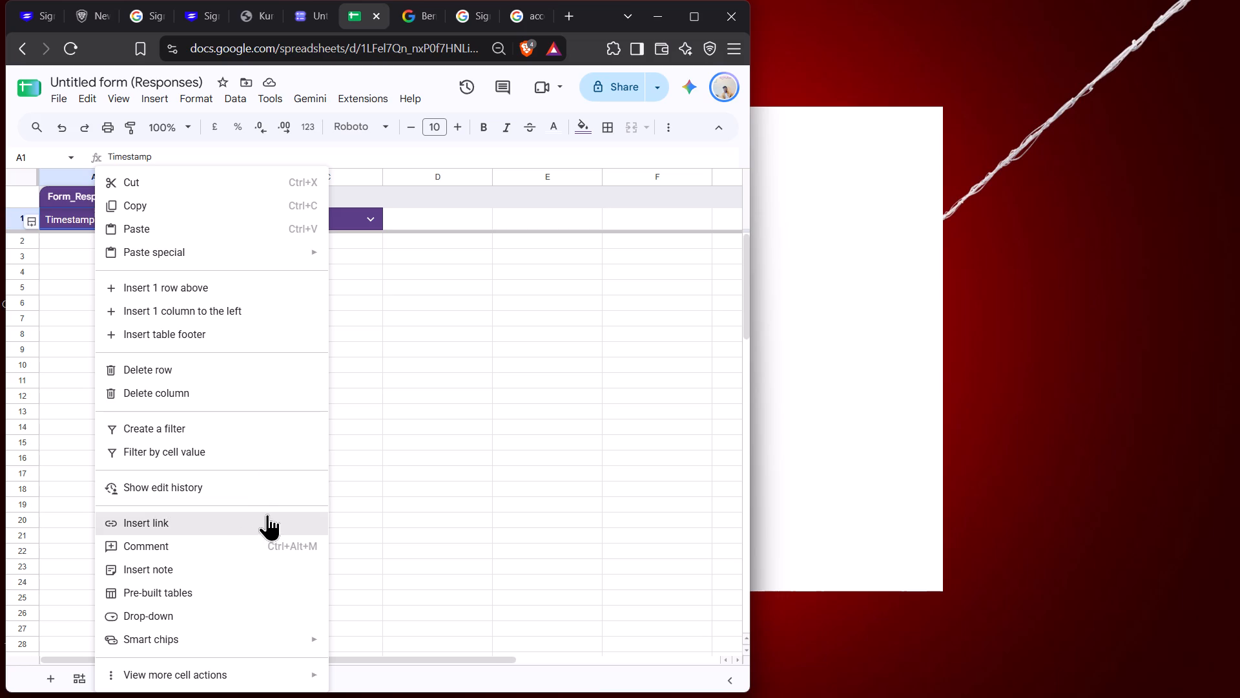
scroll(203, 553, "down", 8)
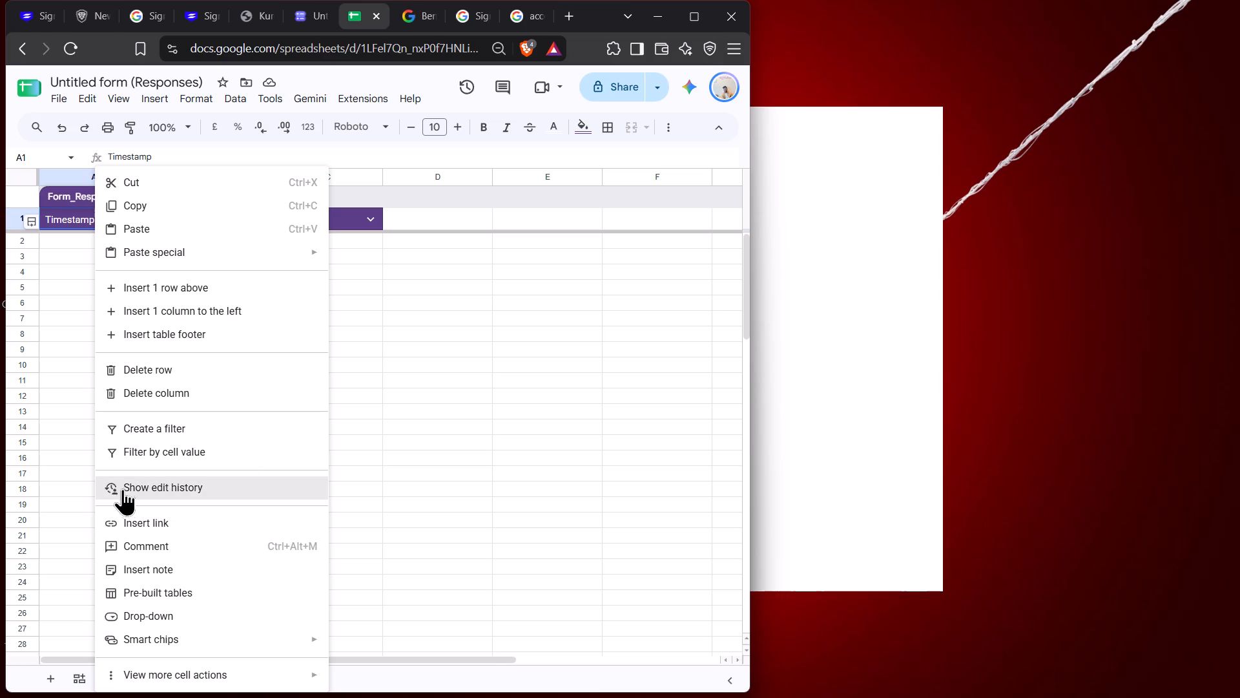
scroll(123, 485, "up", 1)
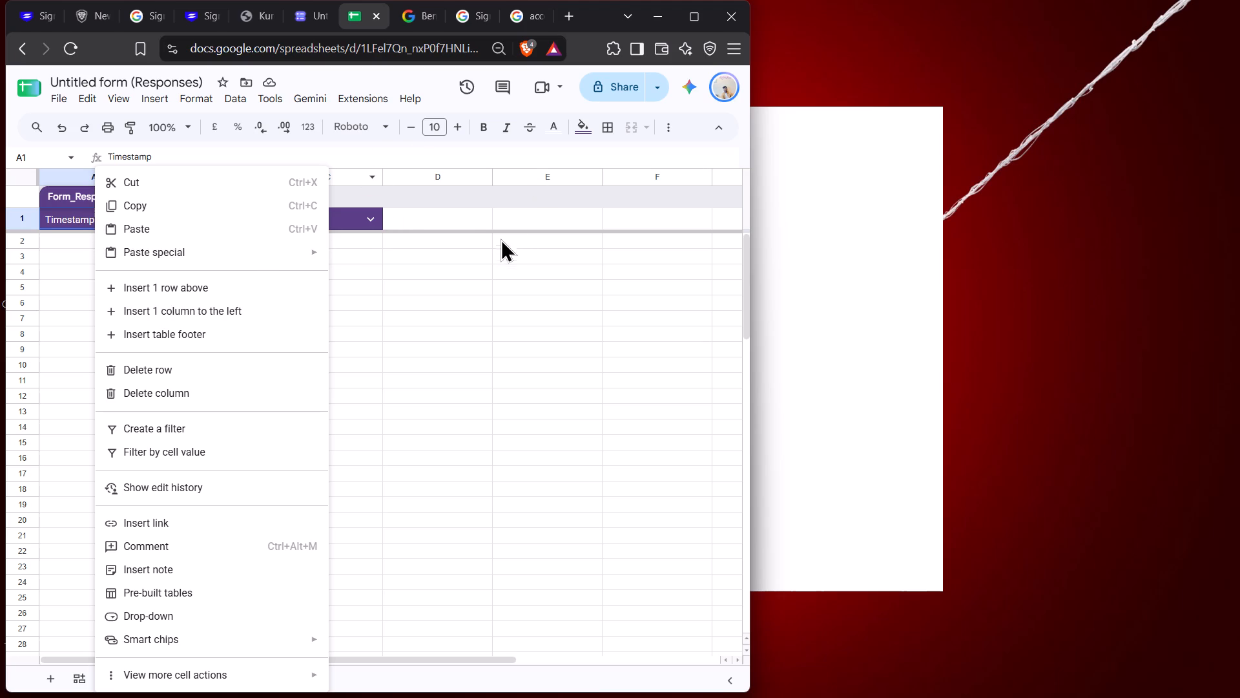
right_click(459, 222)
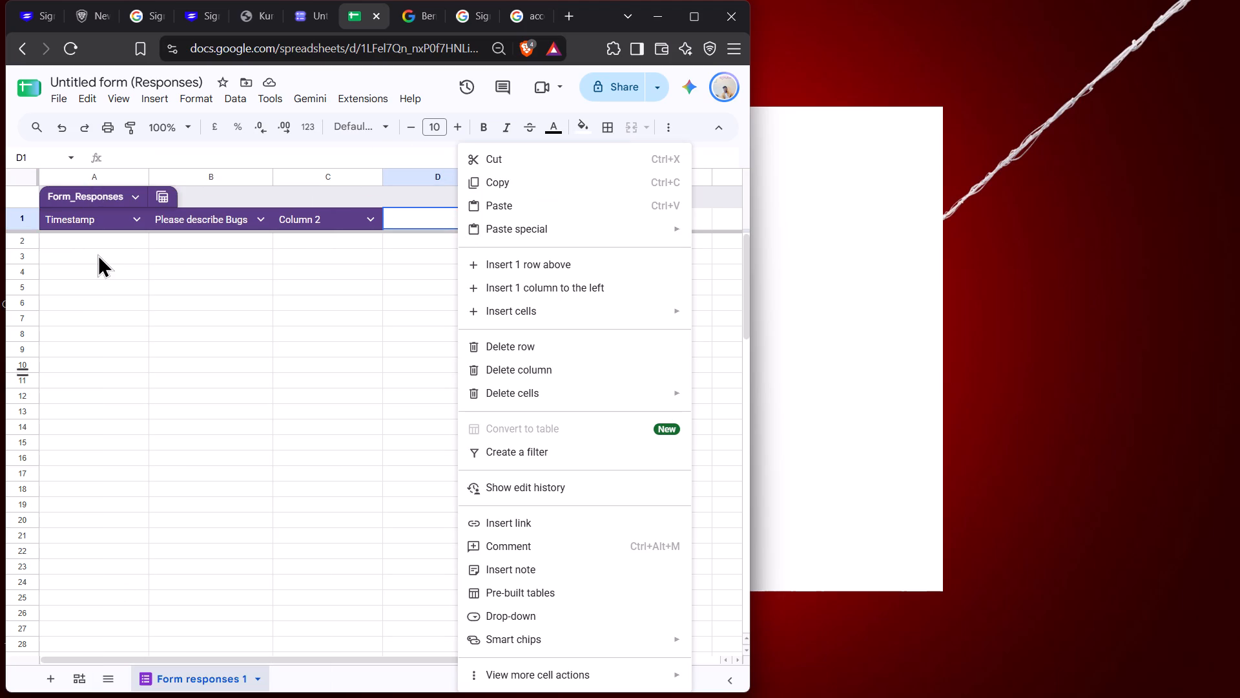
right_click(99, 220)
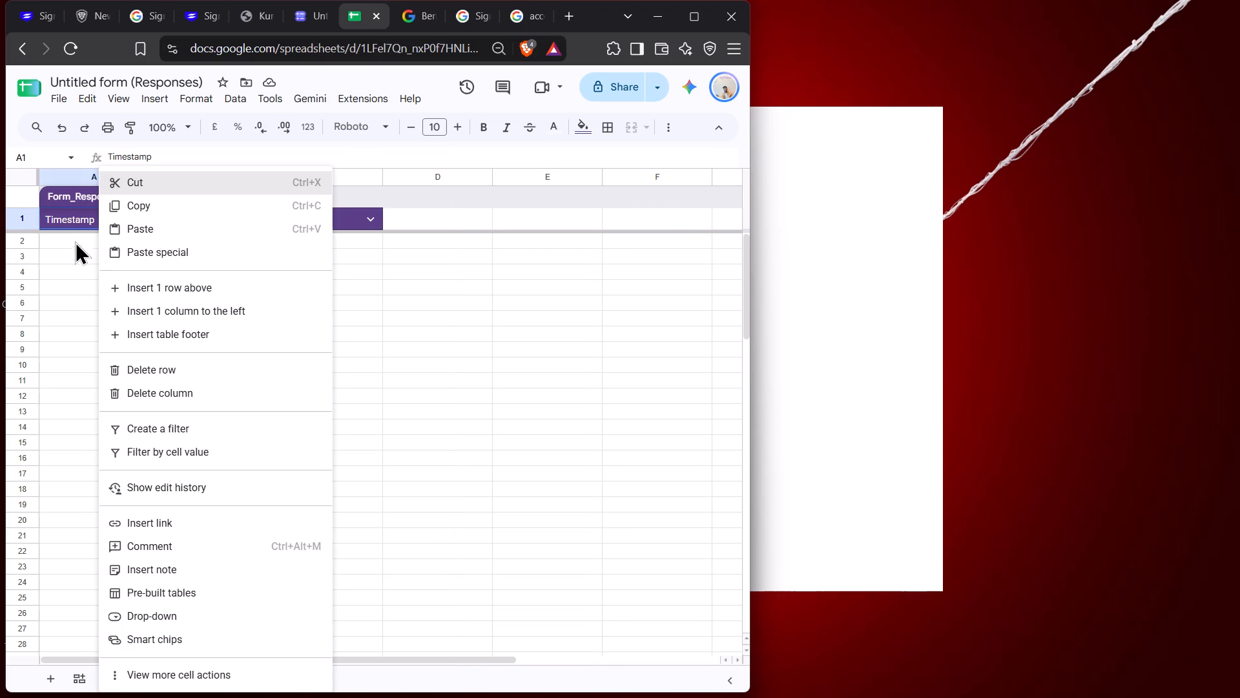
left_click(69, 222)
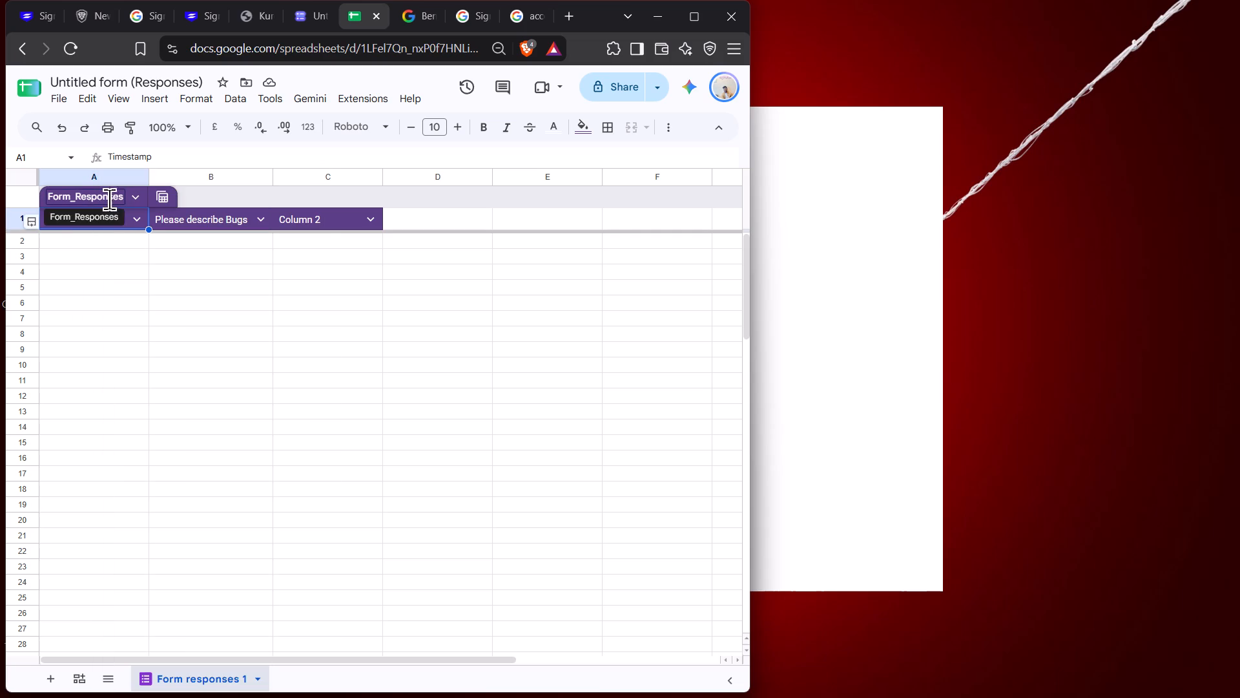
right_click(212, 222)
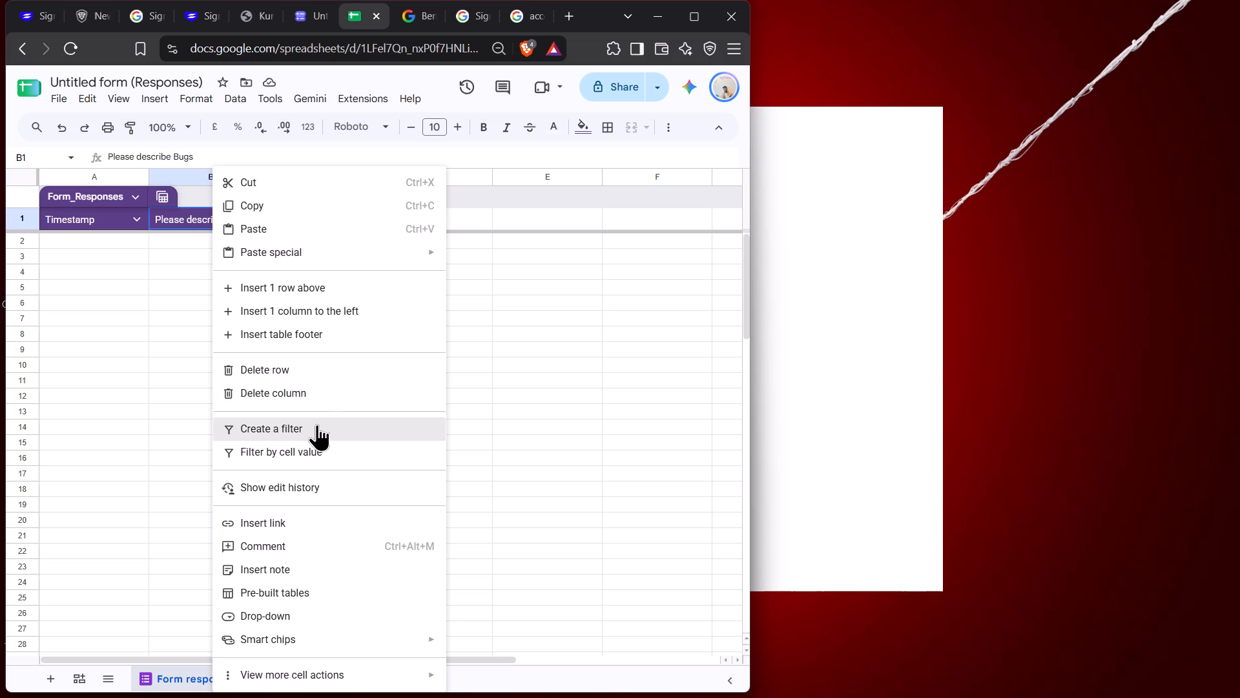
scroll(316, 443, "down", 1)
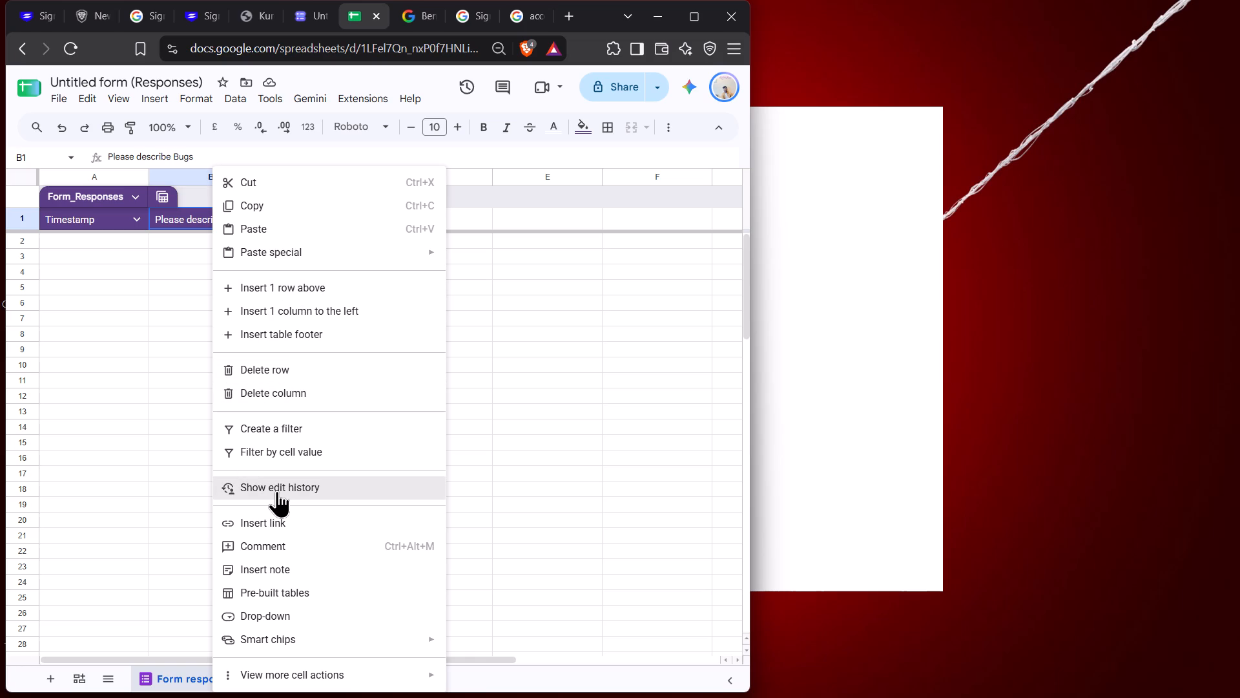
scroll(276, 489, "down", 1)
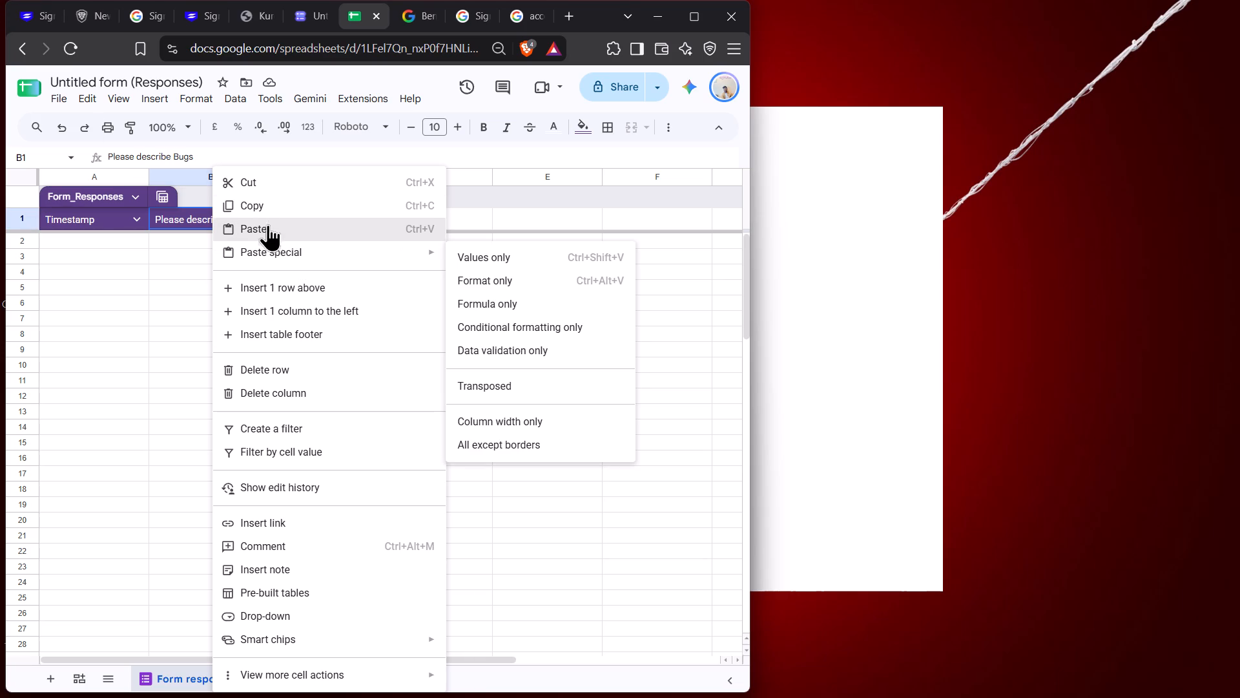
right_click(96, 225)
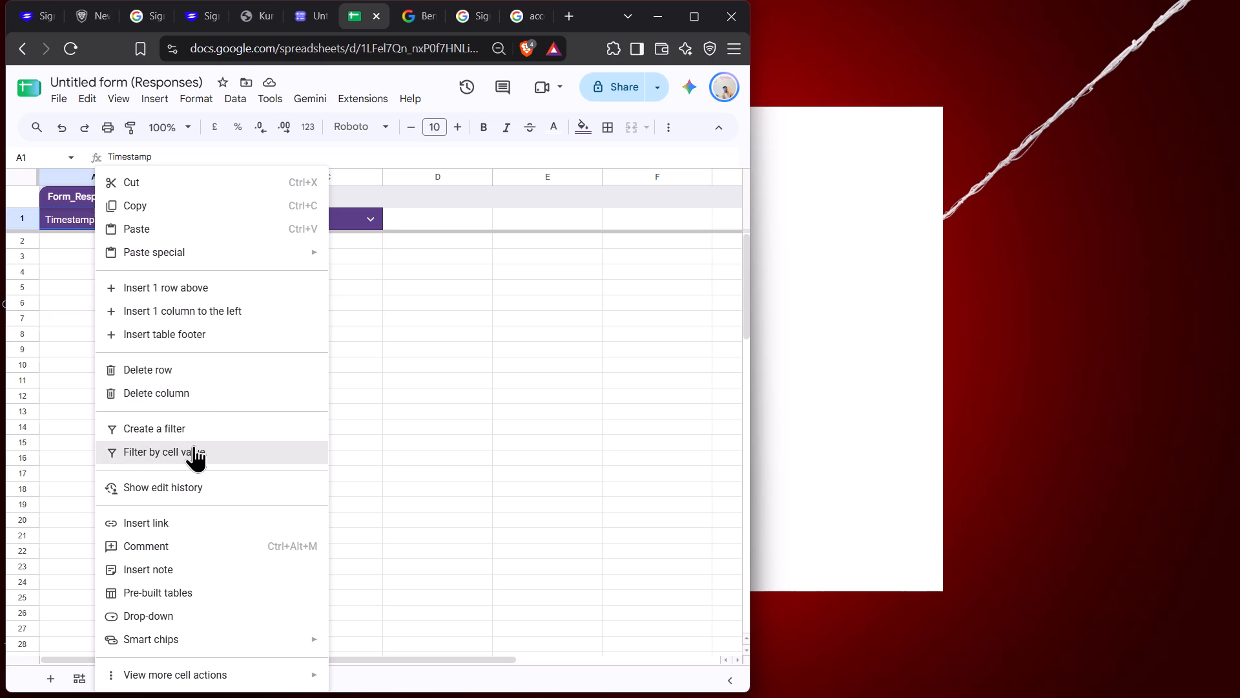
Open the Timestamp header in cell A1 of the form responses table for editing.
double_click(65, 217)
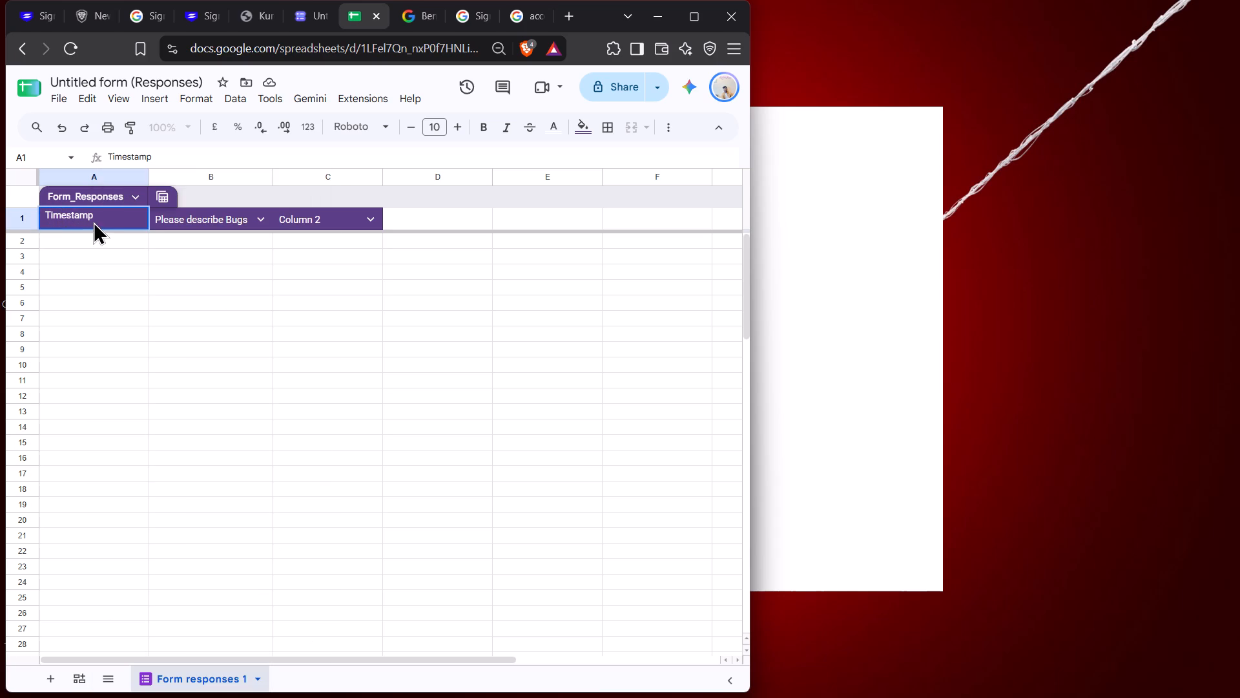
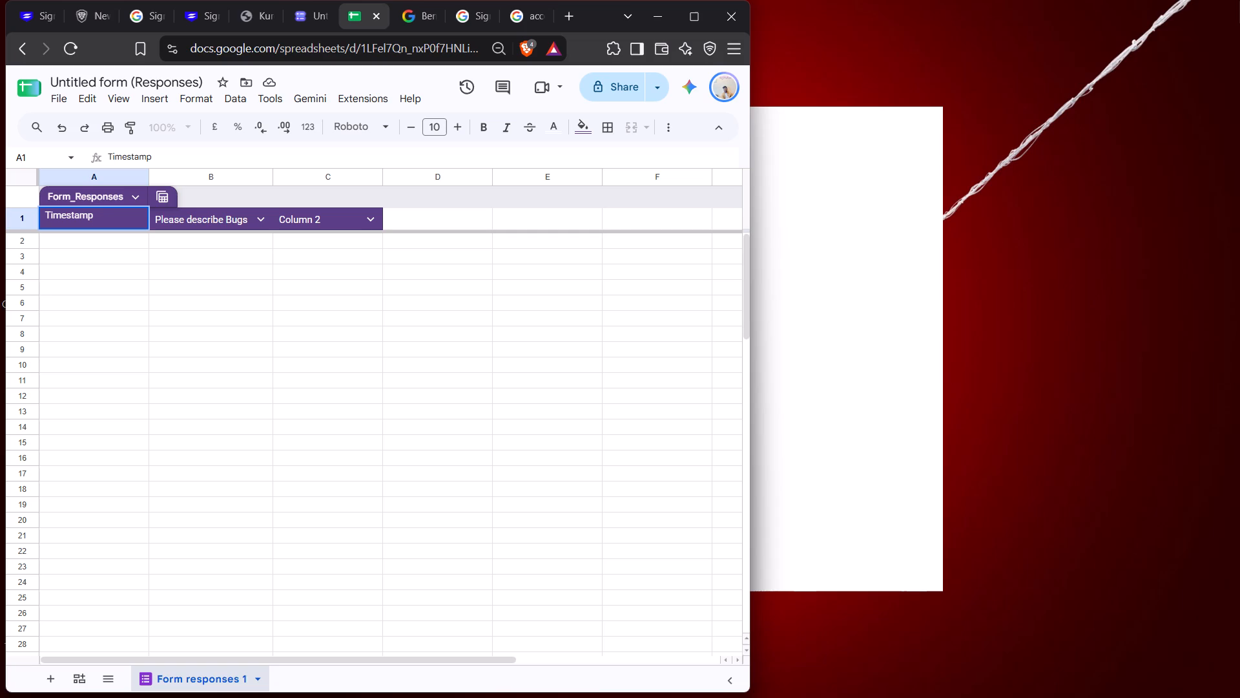
Clear the Timestamp text from header cell A1 of the form responses table.
key("BackSpace")
key("BackSpace")
key("BackSpace")
key("BackSpace")
key("BackSpace")
key("BackSpace")
key("BackSpace")
key("BackSpace")
key("BackSpace")
key("BackSpace")
key("BackSpace")
key("BackSpace")
key("BackSpace")
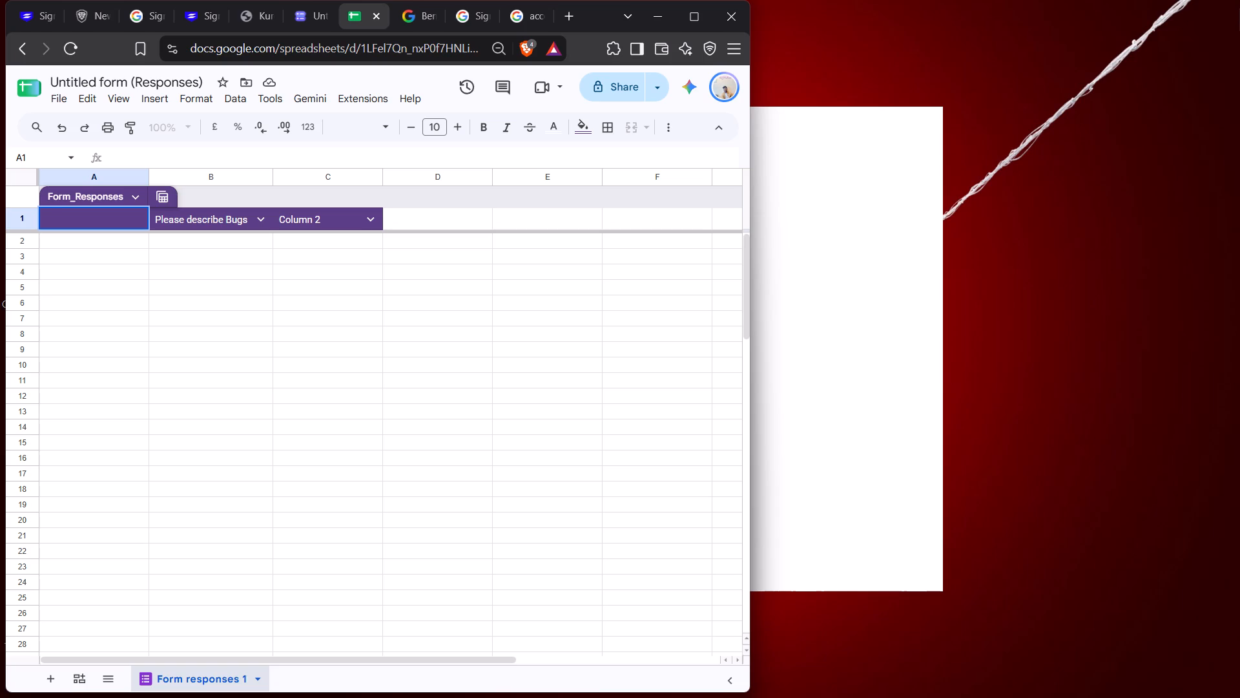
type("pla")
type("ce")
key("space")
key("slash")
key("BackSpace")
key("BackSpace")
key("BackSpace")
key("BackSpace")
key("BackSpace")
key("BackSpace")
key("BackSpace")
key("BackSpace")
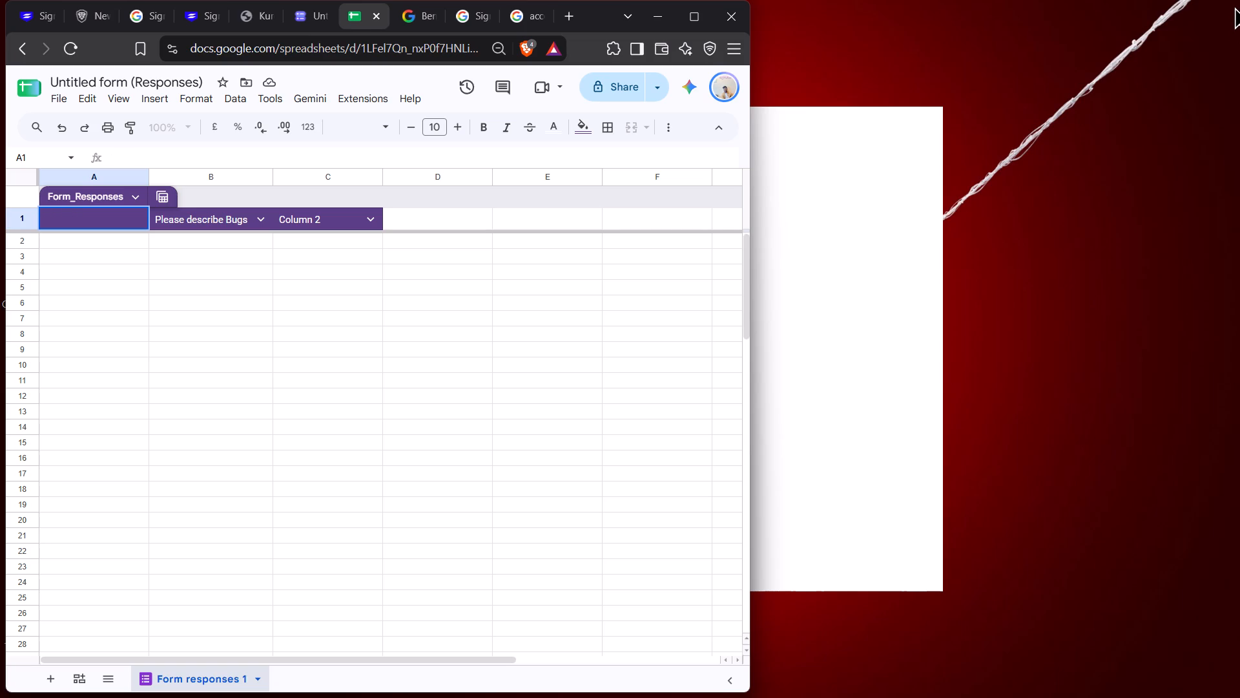
Enter "Issue Location" as the column header in cell A1.
key("i")
key("BackSpace")
key("shift+i")
type("ss")
key("u")
key("e")
key("space")
key("shift+l")
key("o")
type("ca")
key("t")
type("io")
key("n")
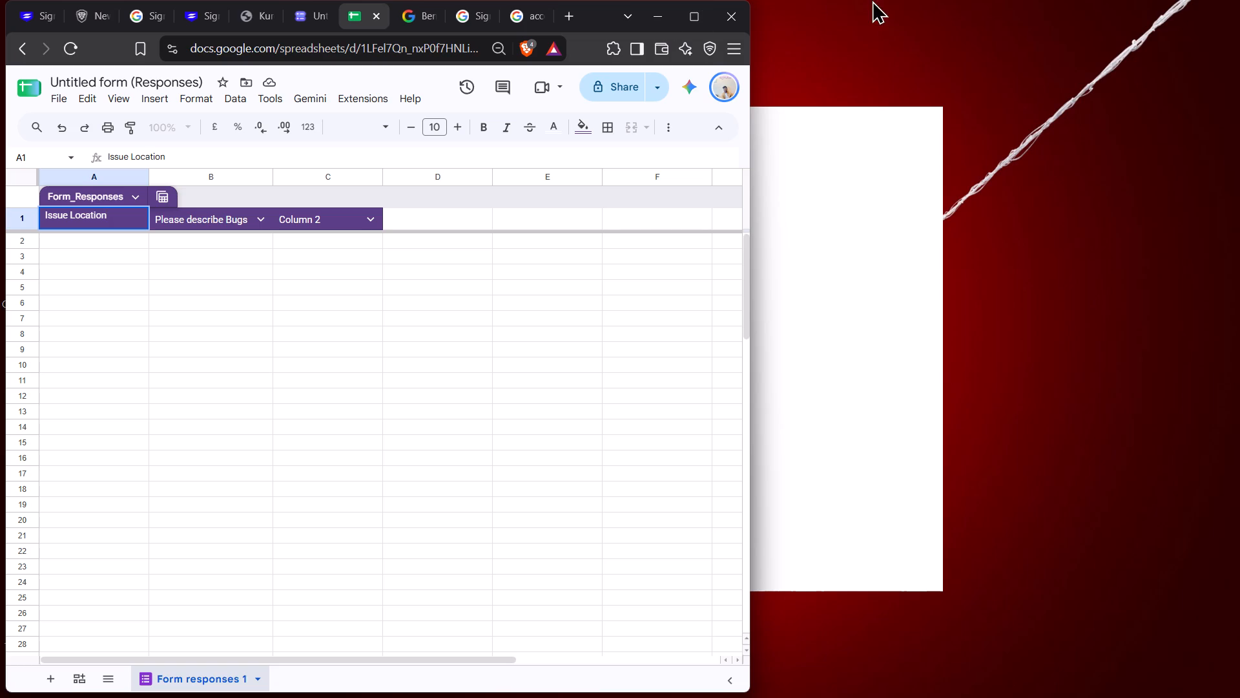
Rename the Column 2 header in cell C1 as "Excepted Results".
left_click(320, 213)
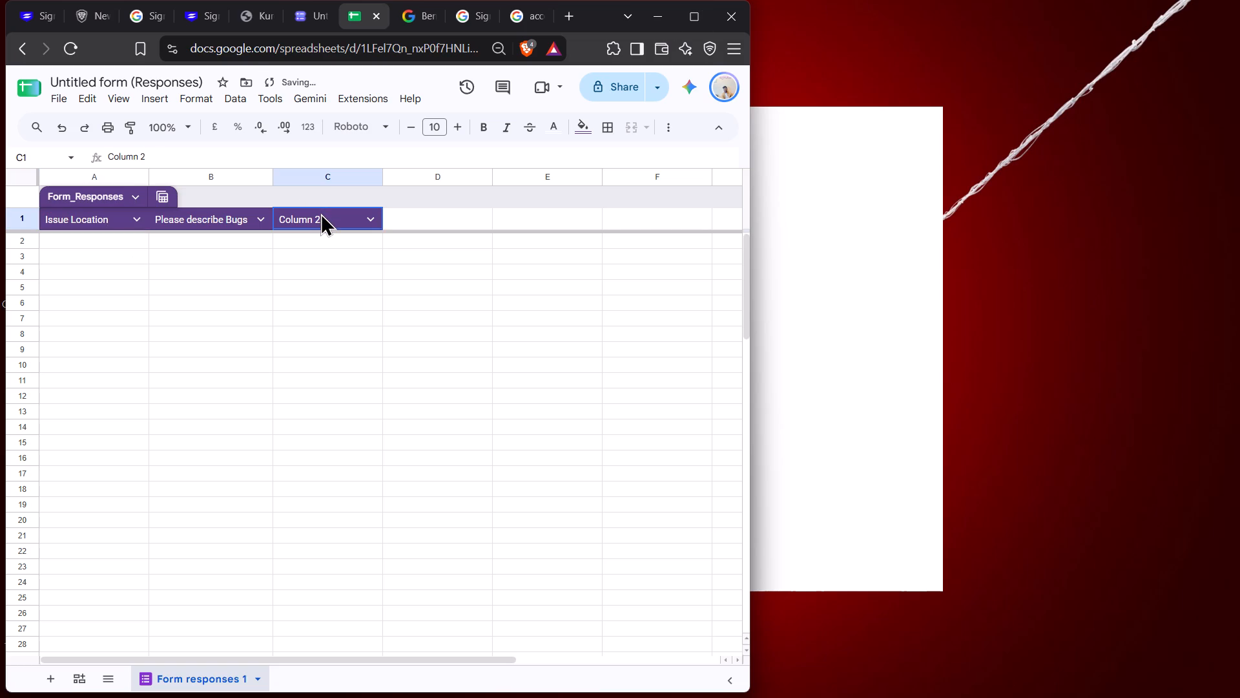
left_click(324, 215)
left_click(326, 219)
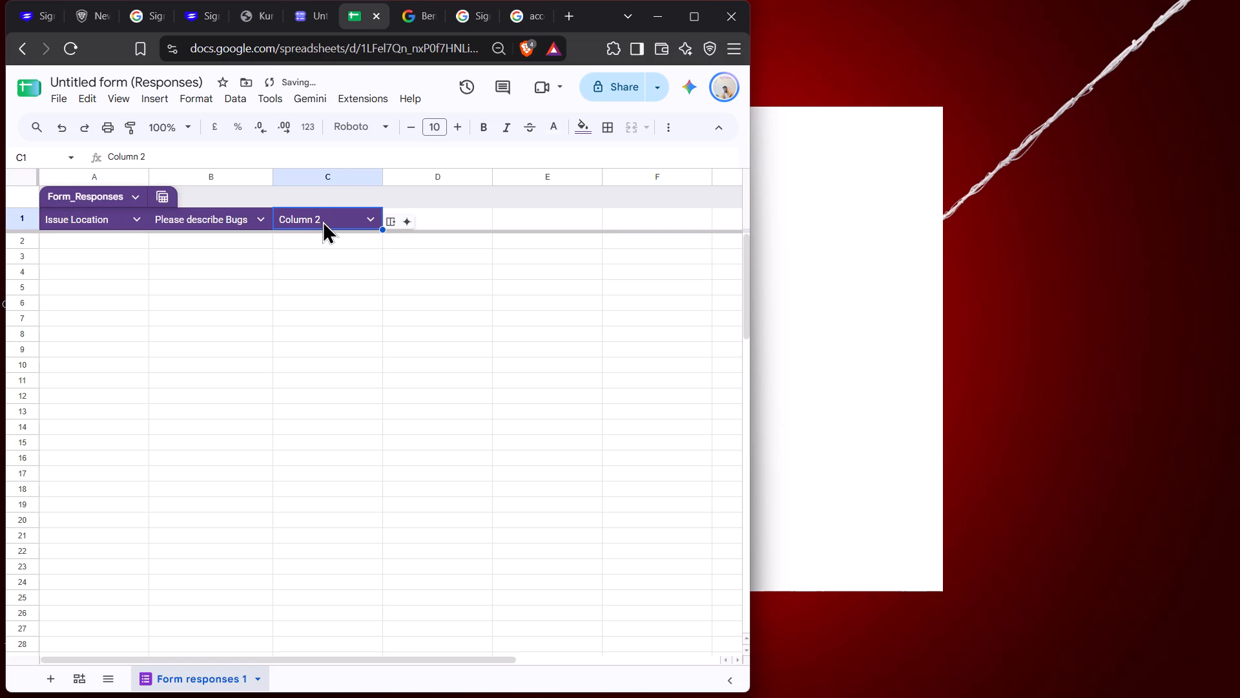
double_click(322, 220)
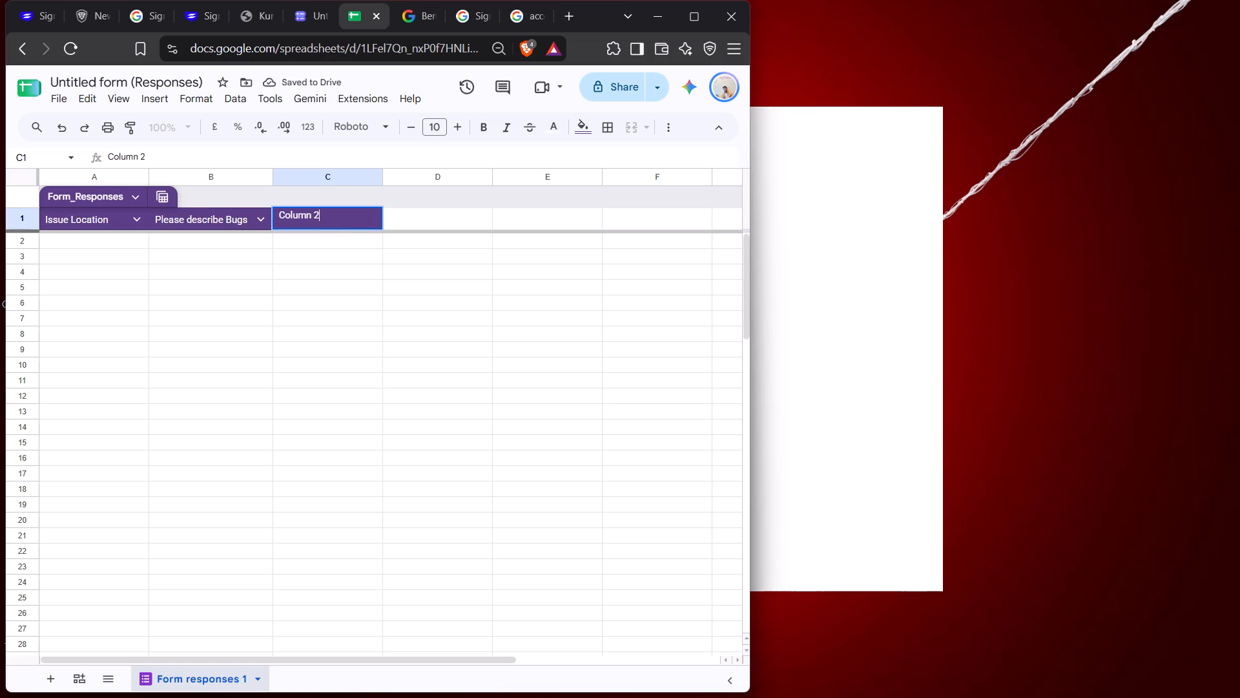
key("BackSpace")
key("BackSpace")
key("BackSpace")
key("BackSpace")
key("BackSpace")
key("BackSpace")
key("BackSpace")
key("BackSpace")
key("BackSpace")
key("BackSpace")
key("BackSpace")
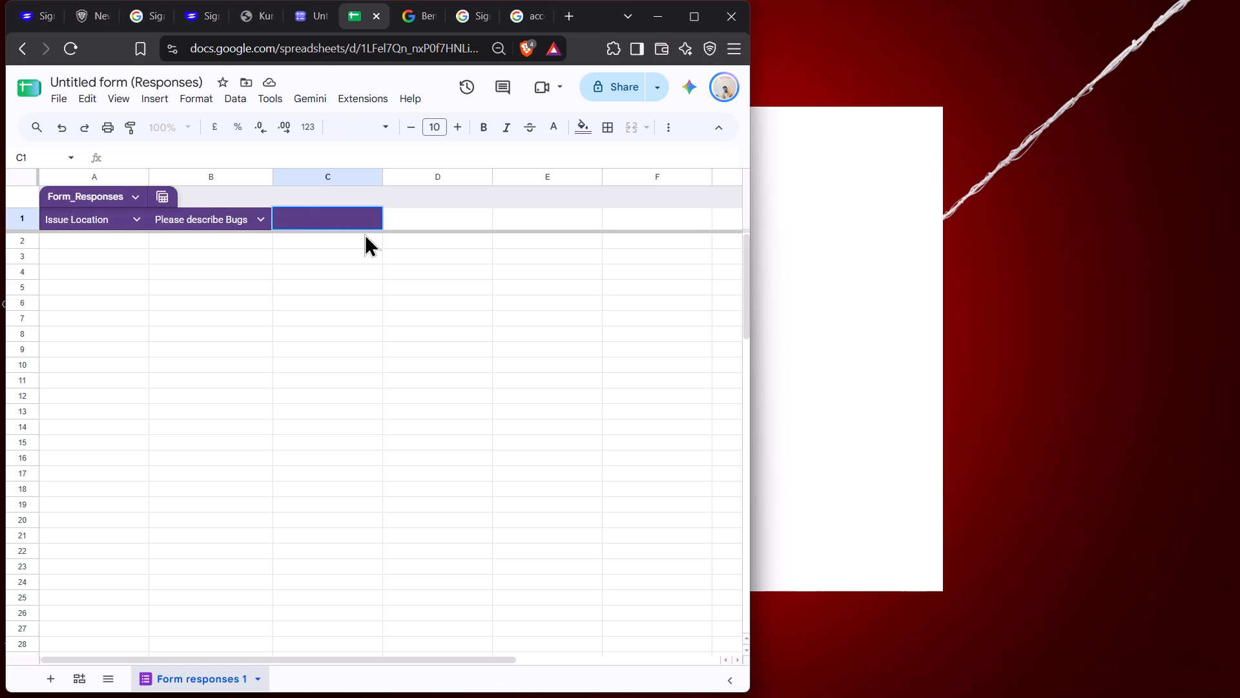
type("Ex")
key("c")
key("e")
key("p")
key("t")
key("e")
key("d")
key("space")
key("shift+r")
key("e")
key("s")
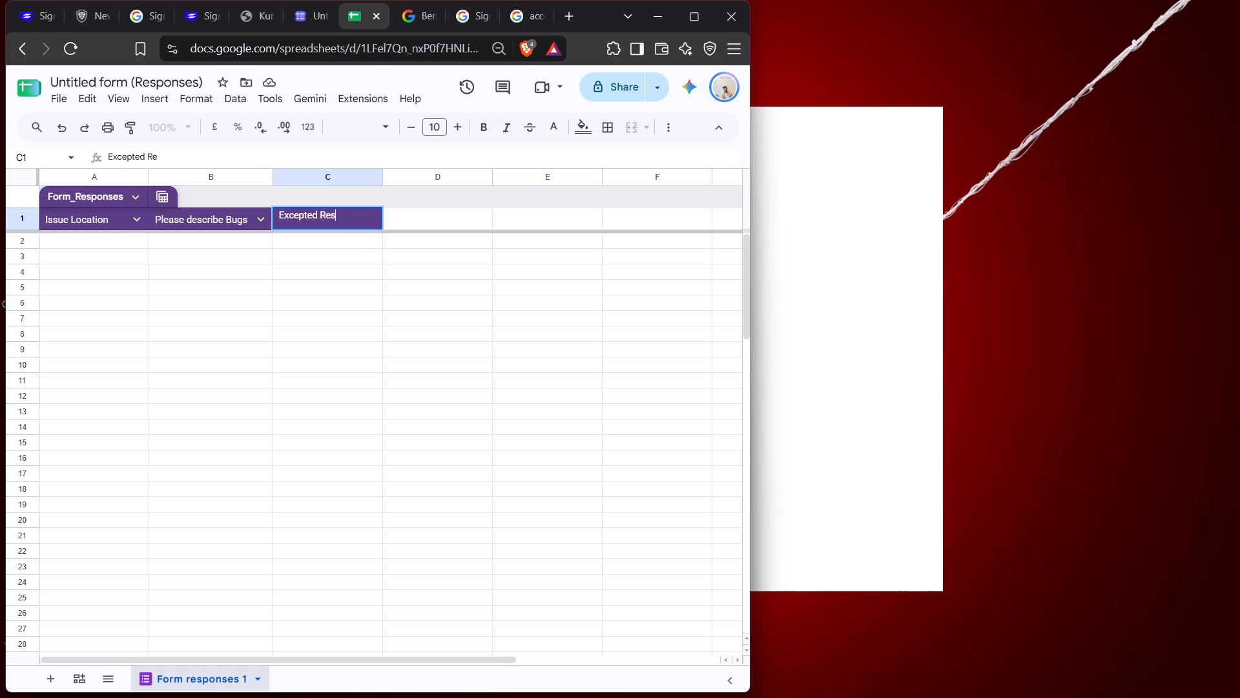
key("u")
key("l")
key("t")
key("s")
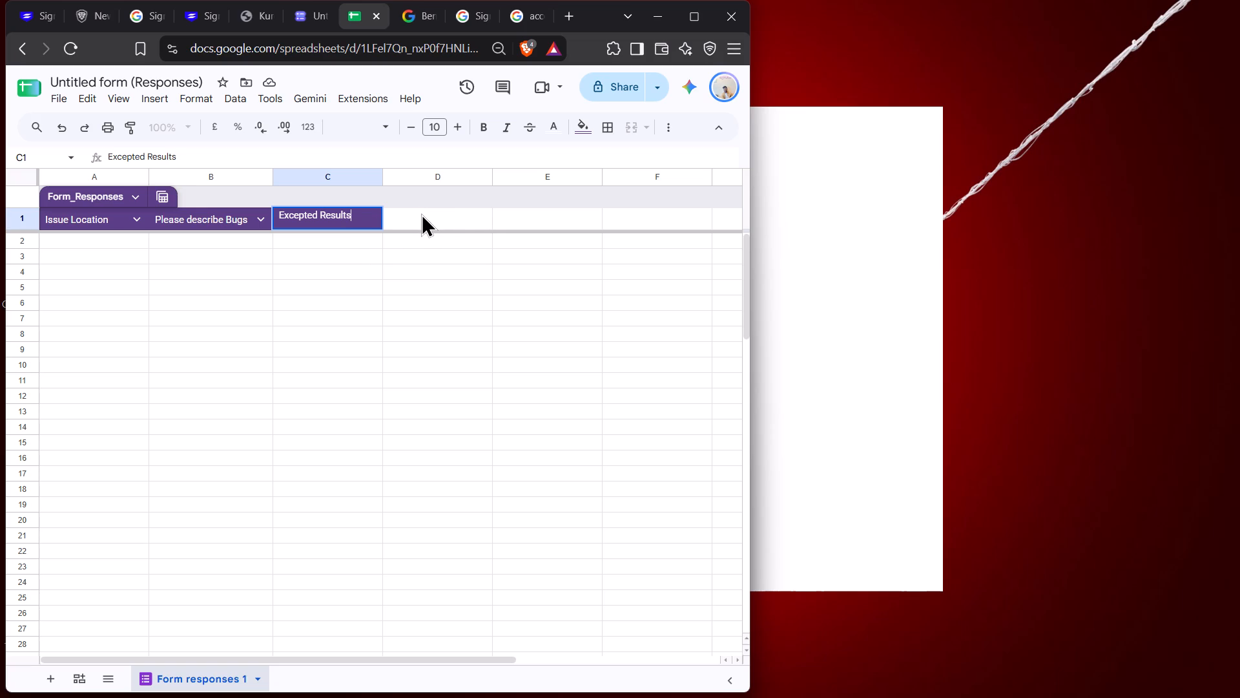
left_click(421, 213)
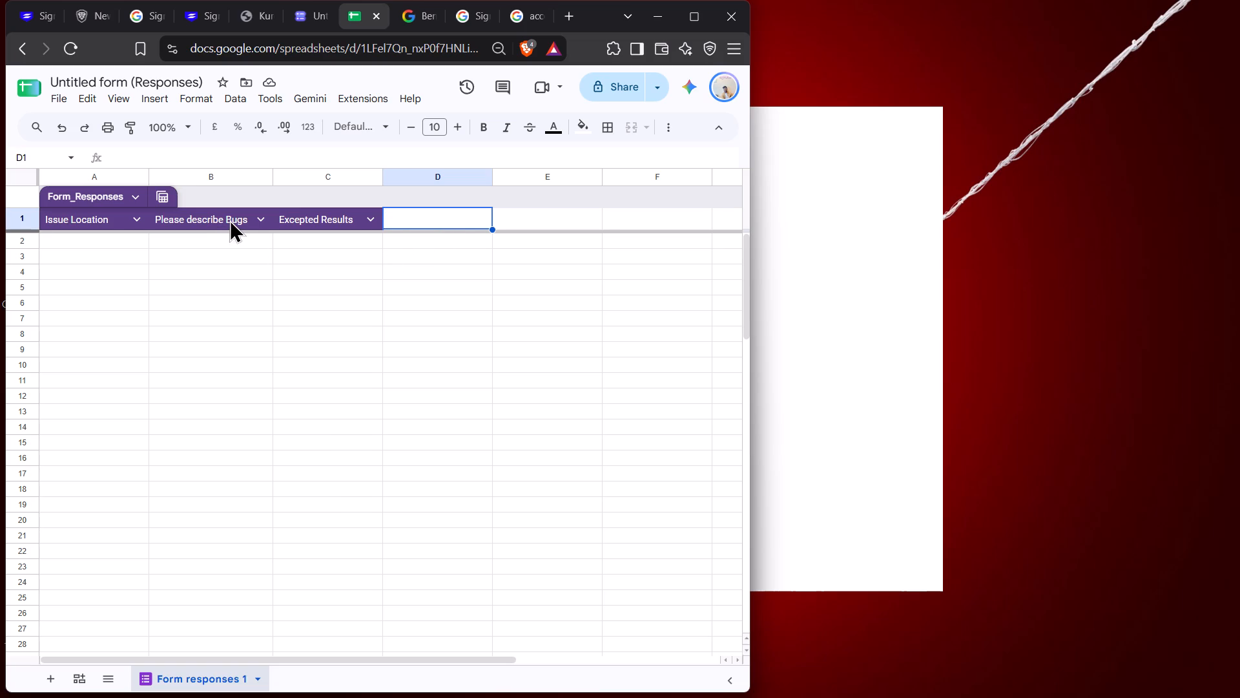
Replace the "Please describe Bugs" header in cell B1 with "Actual issue / Bug".
left_click(246, 218)
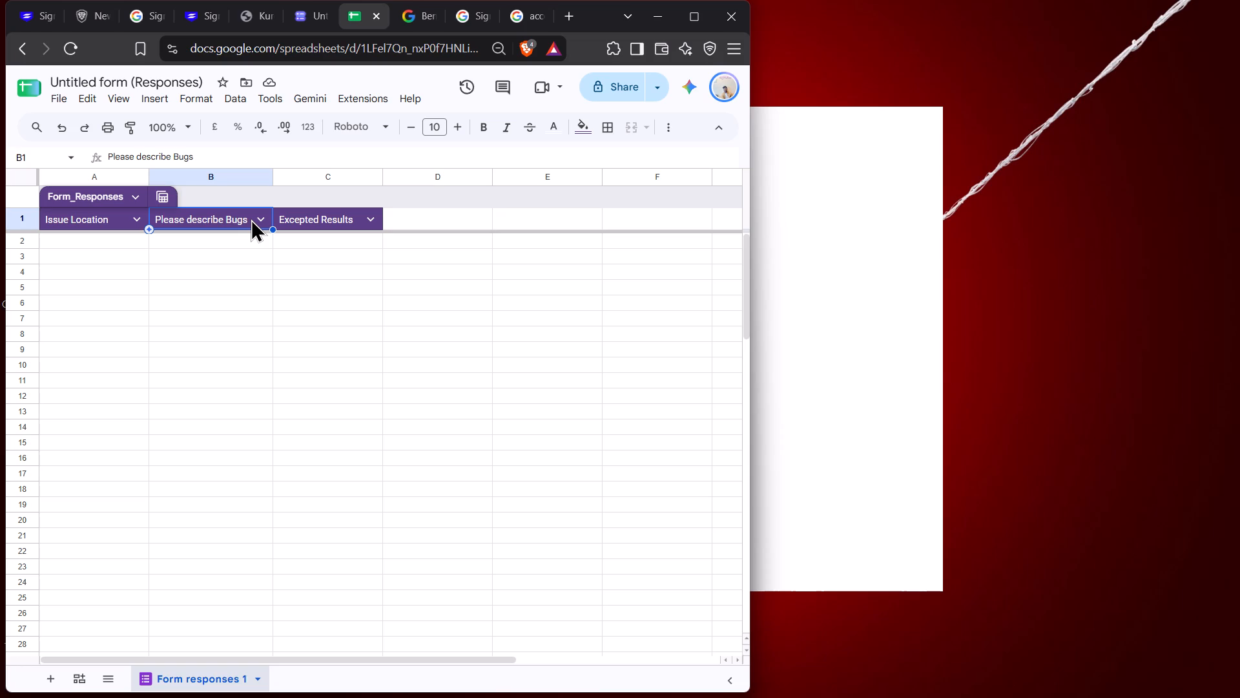
left_click(251, 218)
left_click(246, 230)
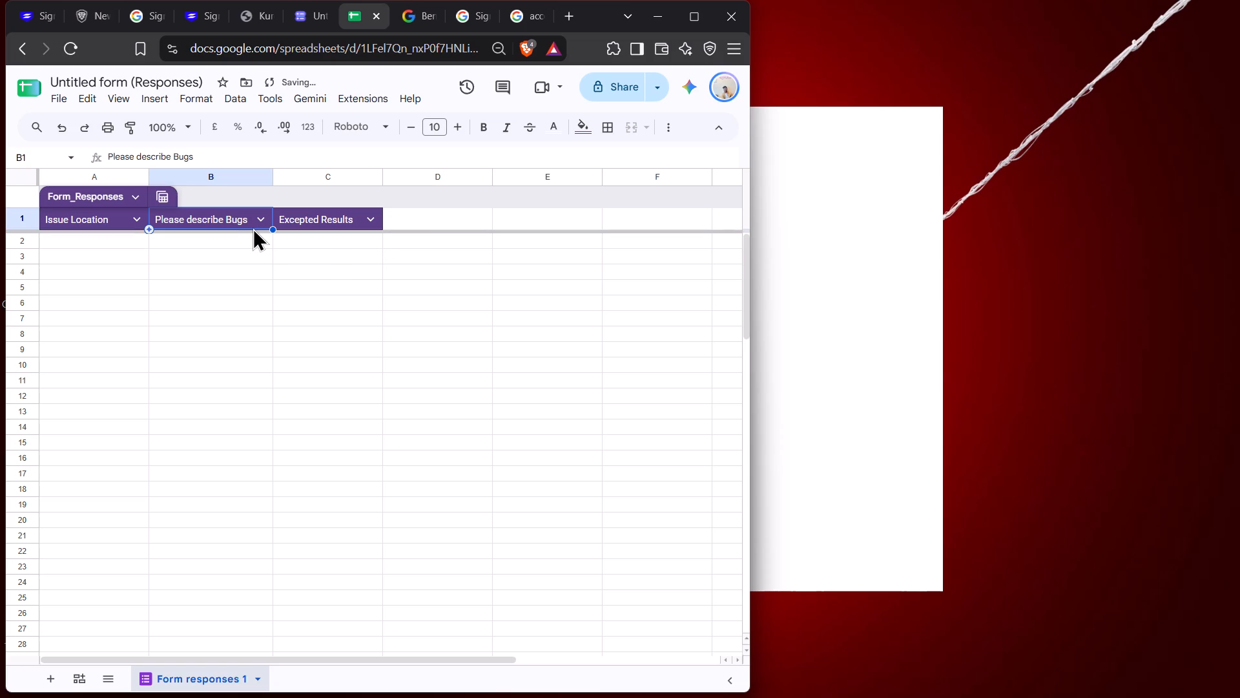
left_click(243, 221)
double_click(241, 217)
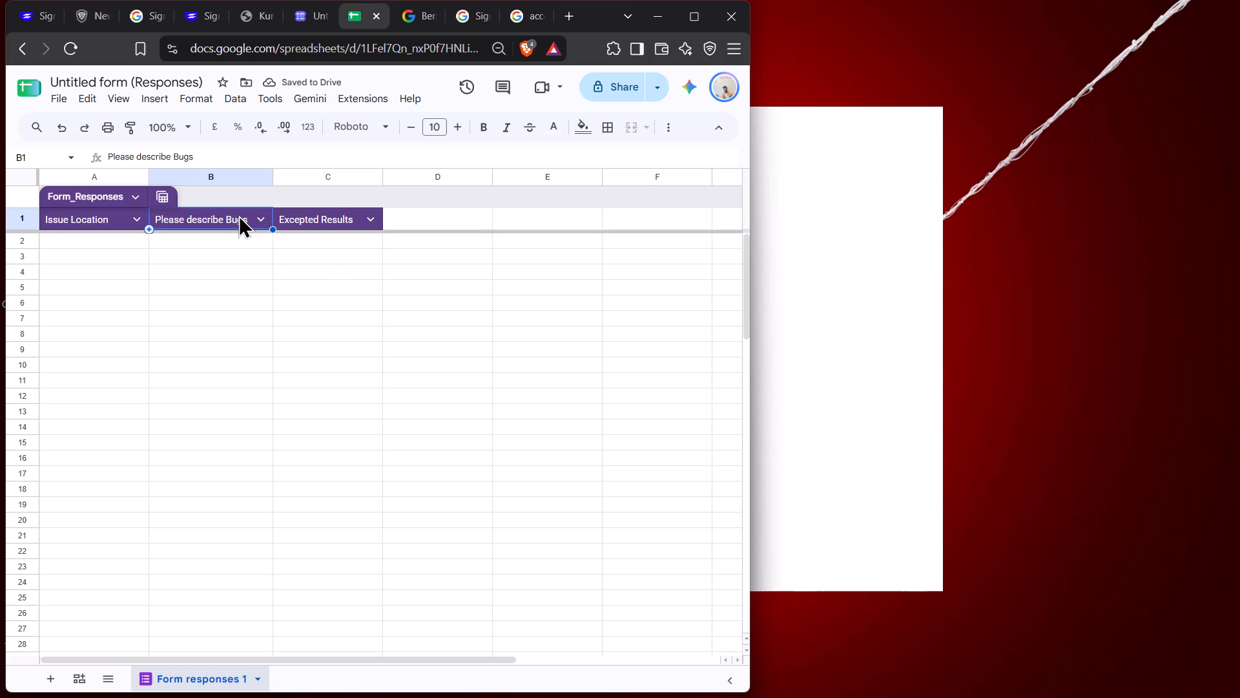
triple_click(249, 216)
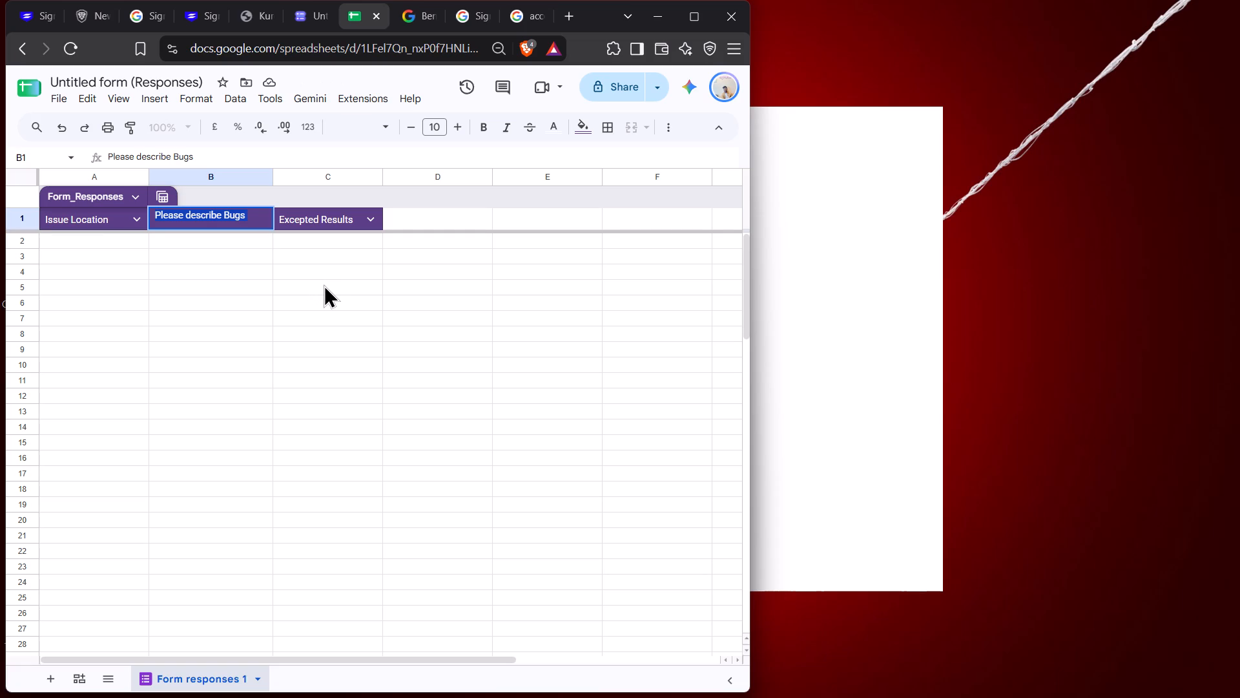
key("BackSpace")
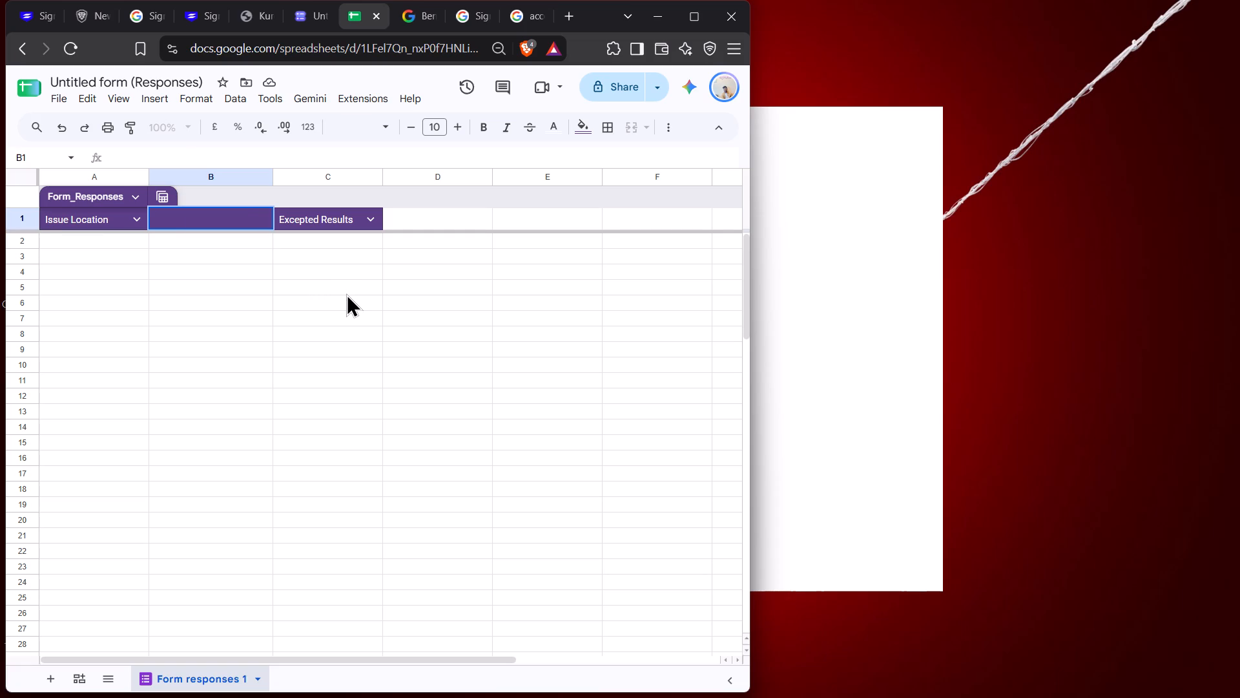
key("a")
key("BackSpace")
key("shift+a")
key("c")
key("t")
key("u")
key("a")
key("l")
key("space")
key("i")
type("ss")
key("u")
key("e")
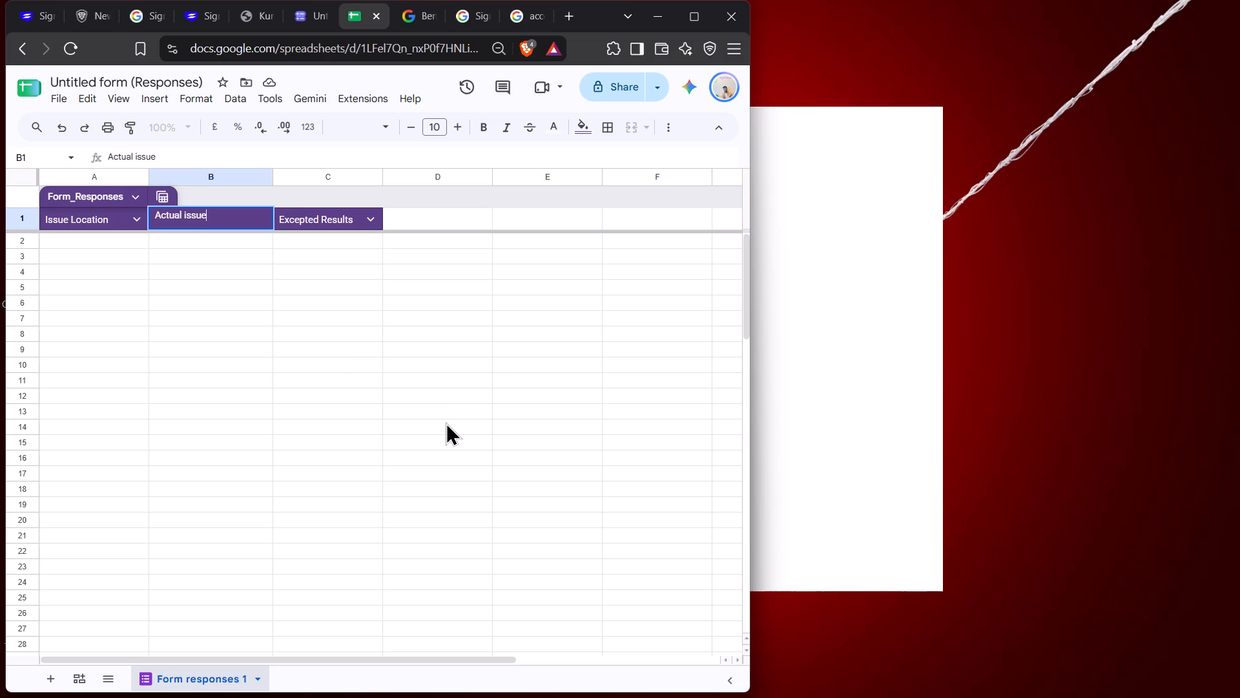
key("space")
key("slash")
key("space")
key("shift+b")
key("u")
key("g")
Replace the "Excepted Results" header in cell C1 with "Describe the issue / Error".
double_click(357, 232)
double_click(353, 217)
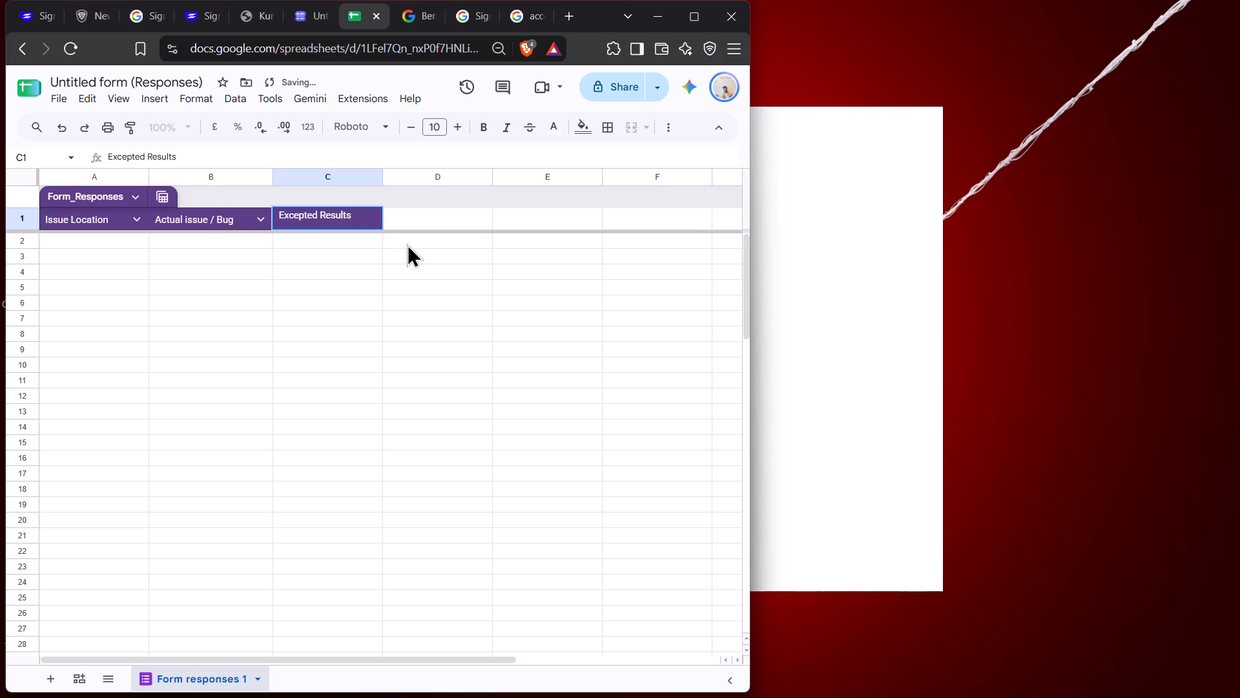
key("BackSpace")
key("BackSpace")
key("BackSpace")
key("BackSpace")
key("BackSpace")
key("BackSpace")
key("BackSpace")
key("BackSpace")
key("BackSpace")
key("BackSpace")
key("BackSpace")
key("BackSpace")
key("BackSpace")
key("BackSpace")
key("BackSpace")
key("BackSpace")
key("BackSpace")
key("BackSpace")
key("BackSpace")
key("BackSpace")
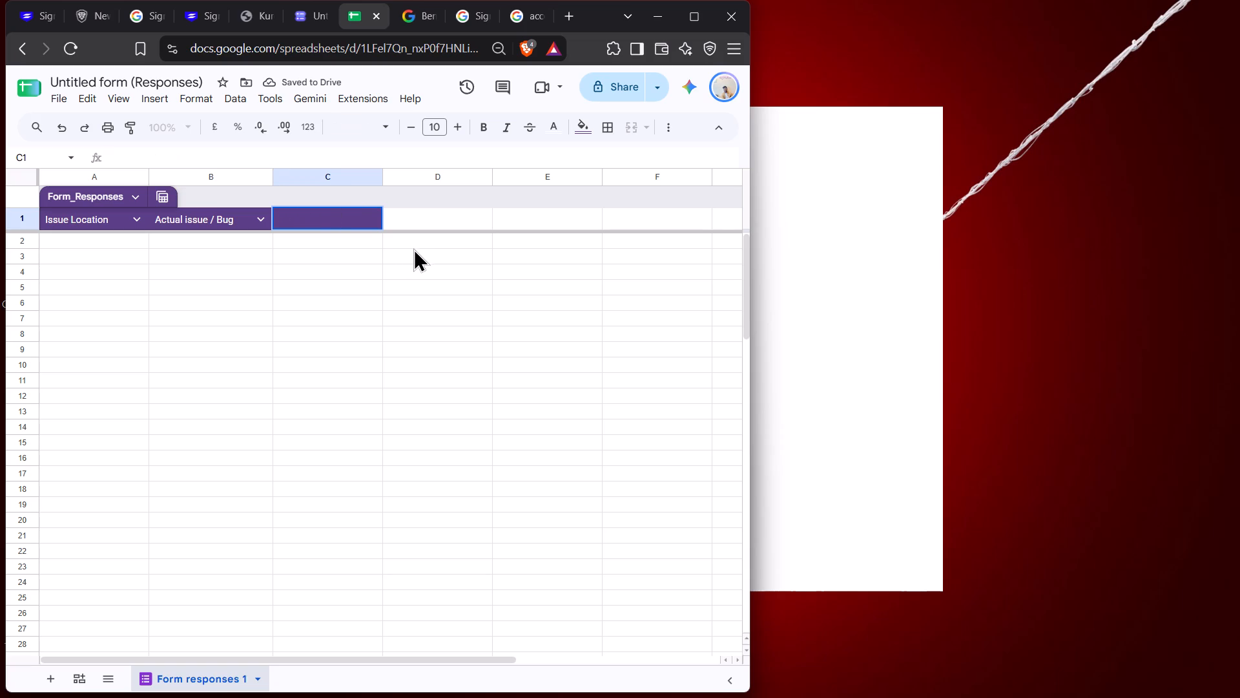
key("shift+d")
key("e")
key("s")
key("c")
key("r")
key("i")
key("b")
key("e")
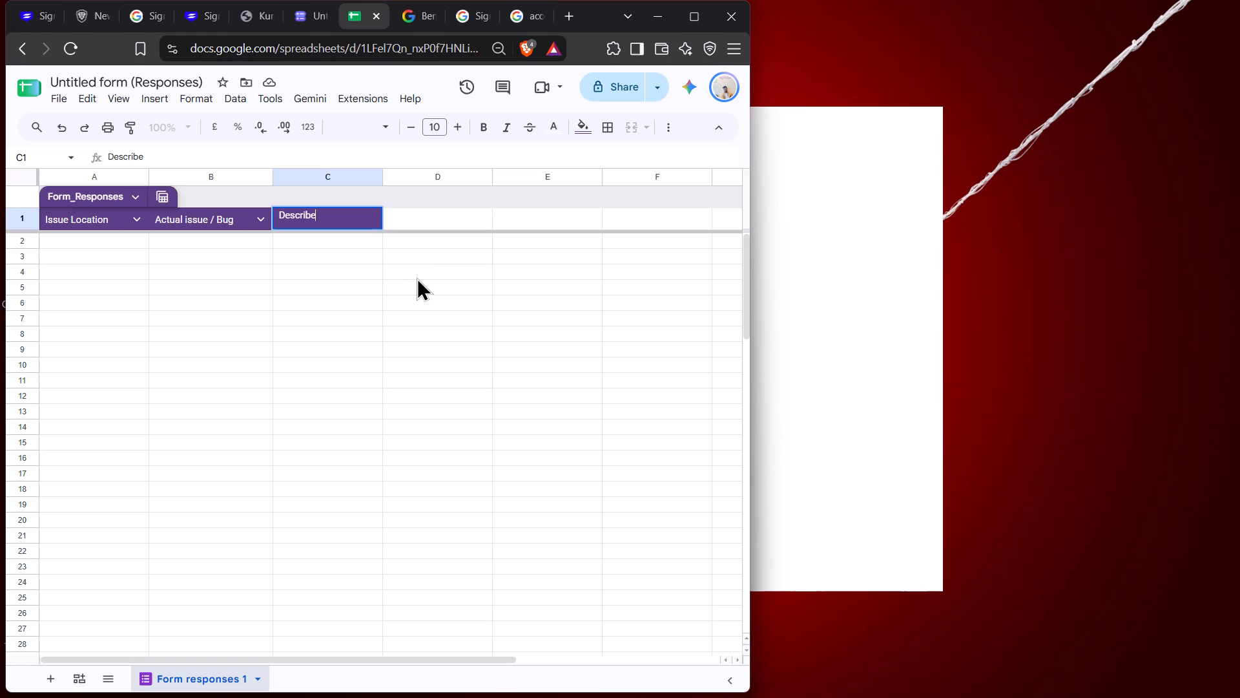
key("space")
key("t")
key("h")
key("e")
key("space")
key("i")
type("ss")
key("u")
key("e")
key("space")
key("slash")
key("space")
key("shift+e")
type("rr")
key("o")
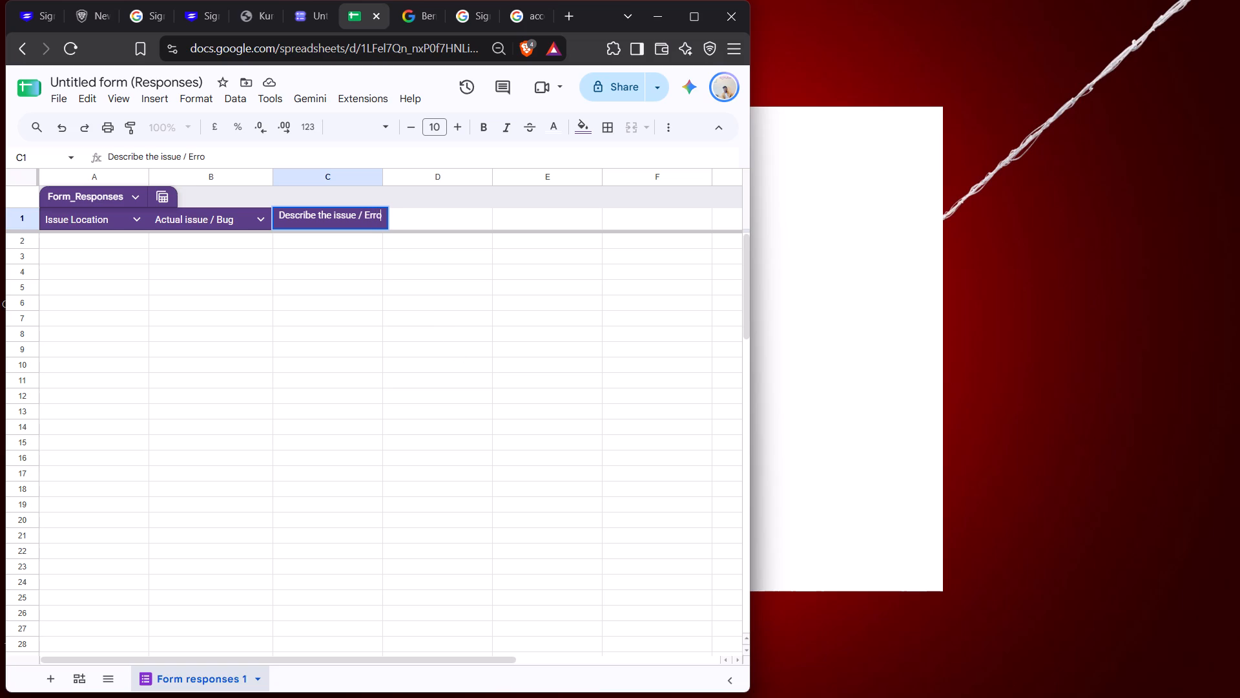
key("r")
Change the header in cell B1 to "Actual issue / Error".
double_click(234, 216)
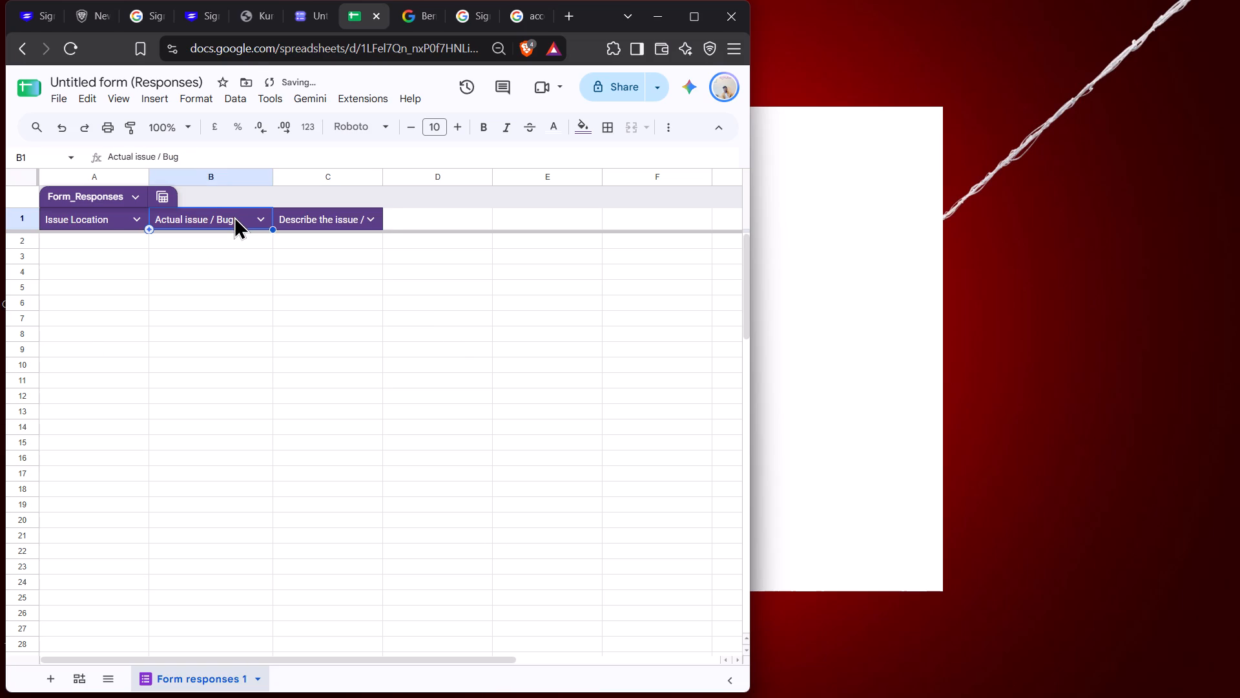
key("BackSpace")
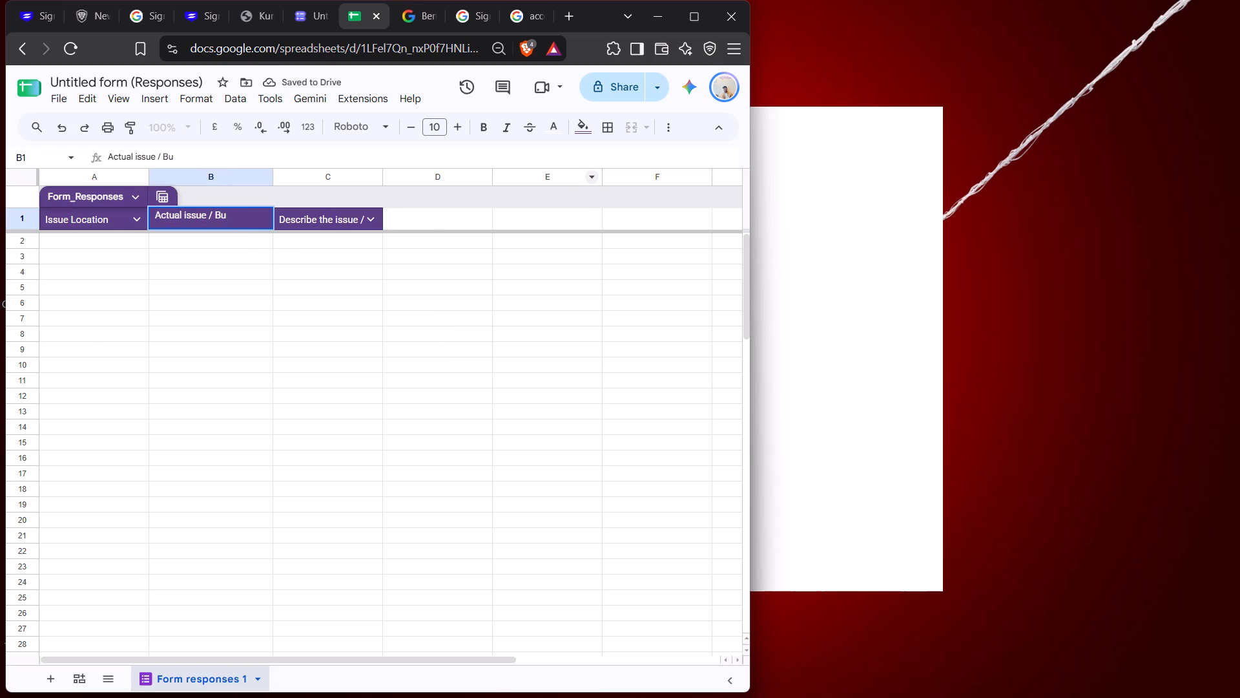
key("BackSpace")
key("BackSpace")
key("shift+e")
type("rr")
key("o")
key("r")
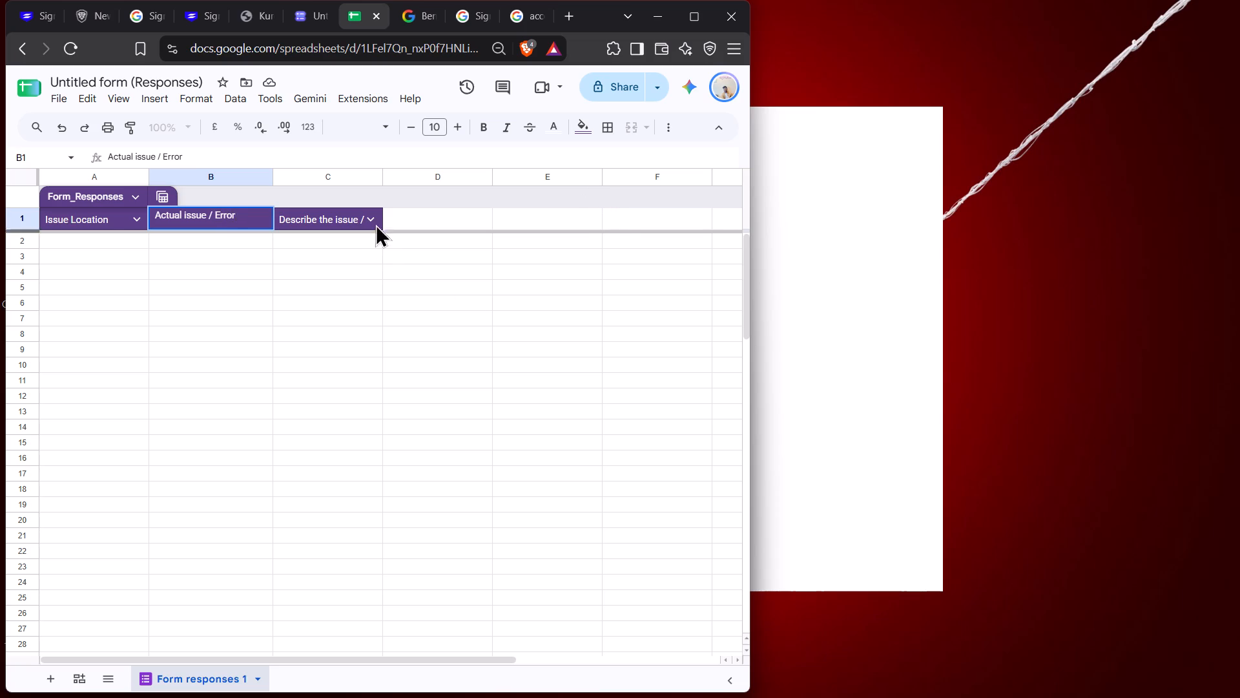
Widen column C so its full header text fits on one line.
left_click_drag(382, 173, 398, 171)
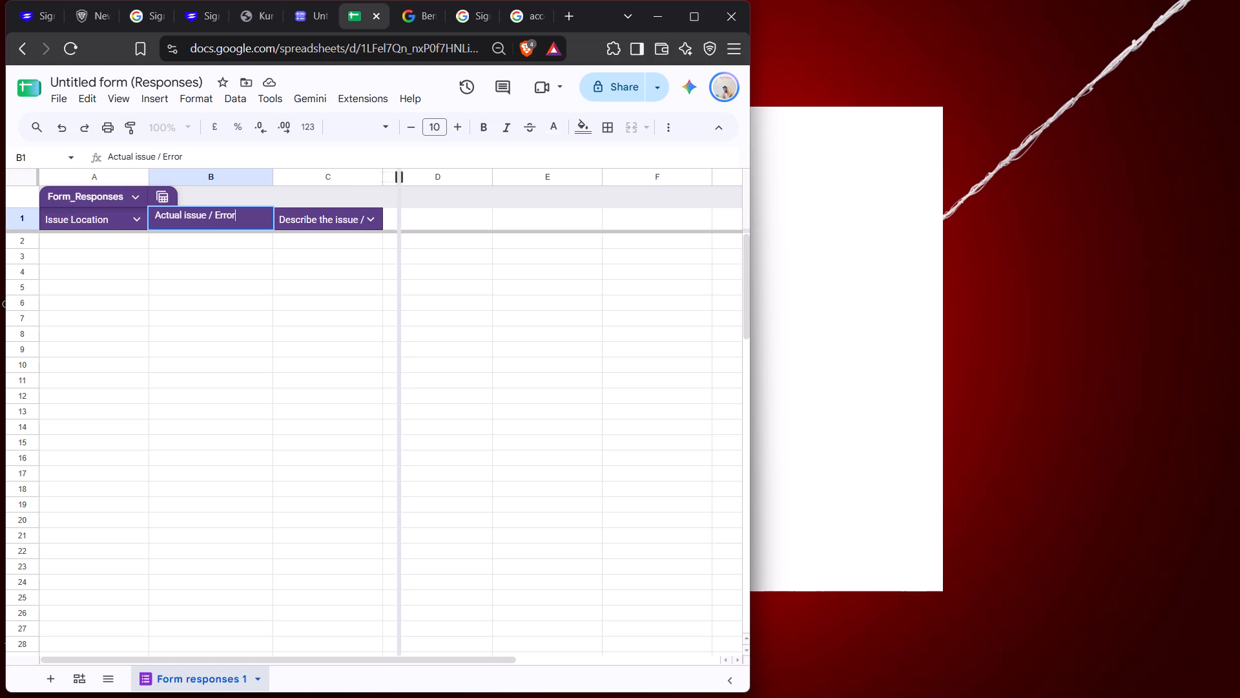
left_click_drag(398, 171, 425, 167)
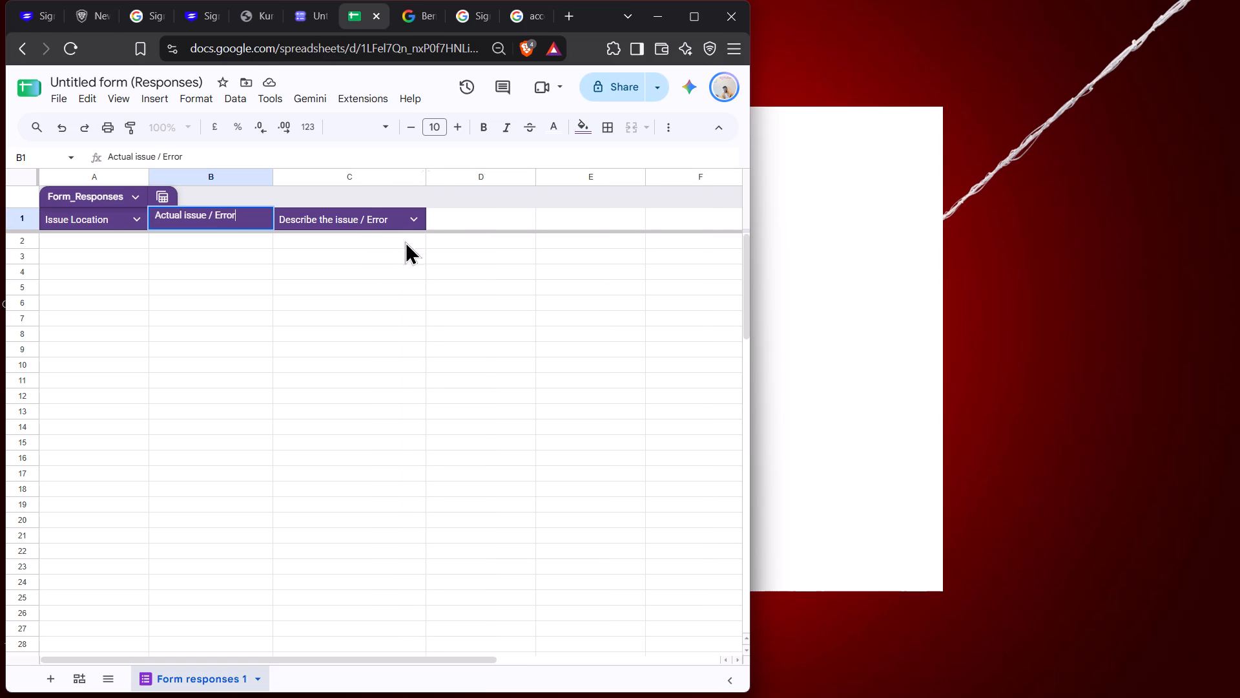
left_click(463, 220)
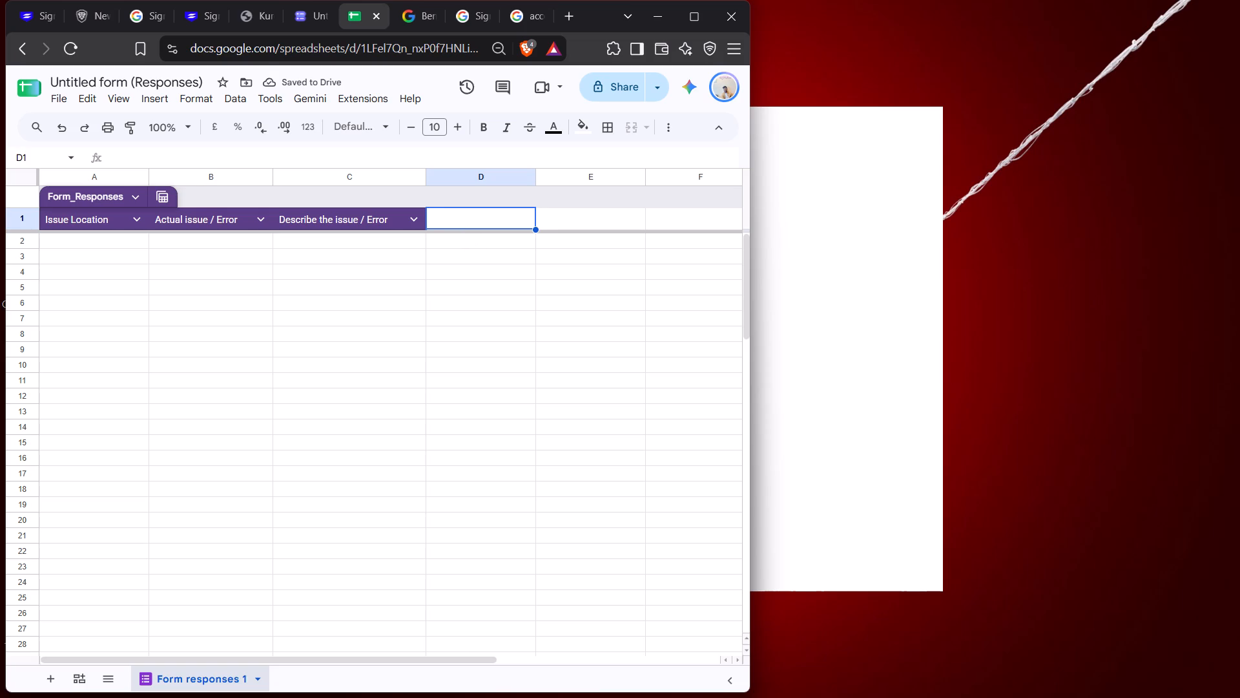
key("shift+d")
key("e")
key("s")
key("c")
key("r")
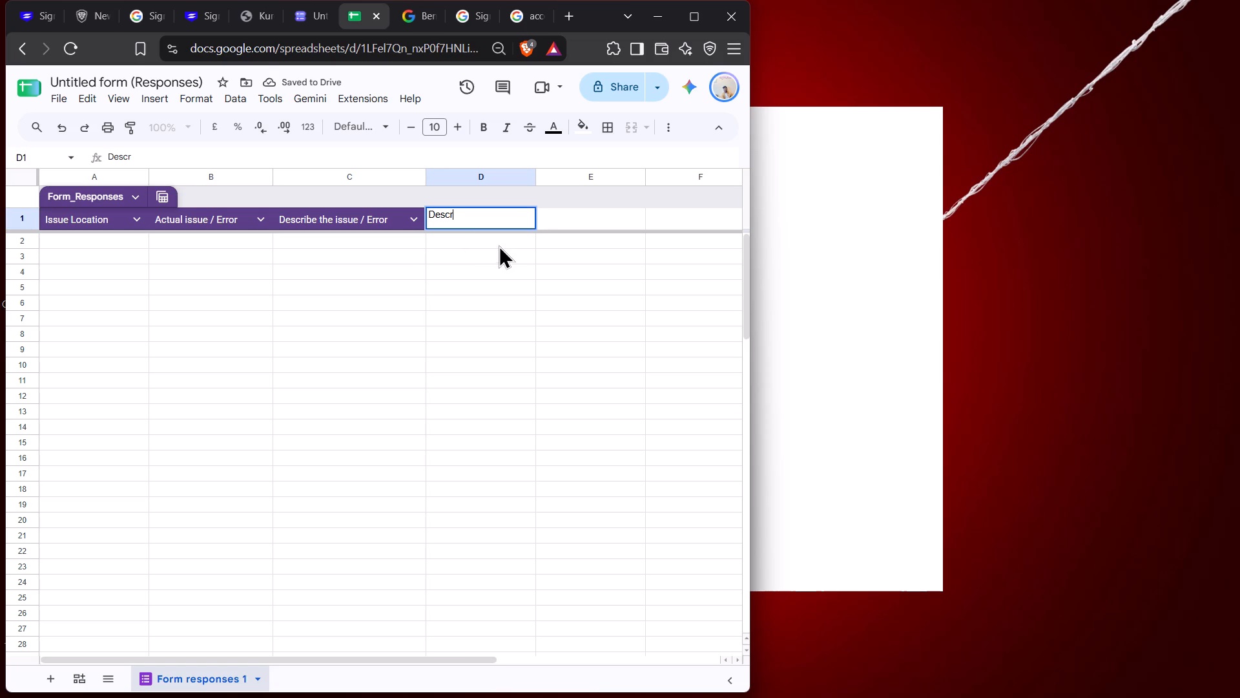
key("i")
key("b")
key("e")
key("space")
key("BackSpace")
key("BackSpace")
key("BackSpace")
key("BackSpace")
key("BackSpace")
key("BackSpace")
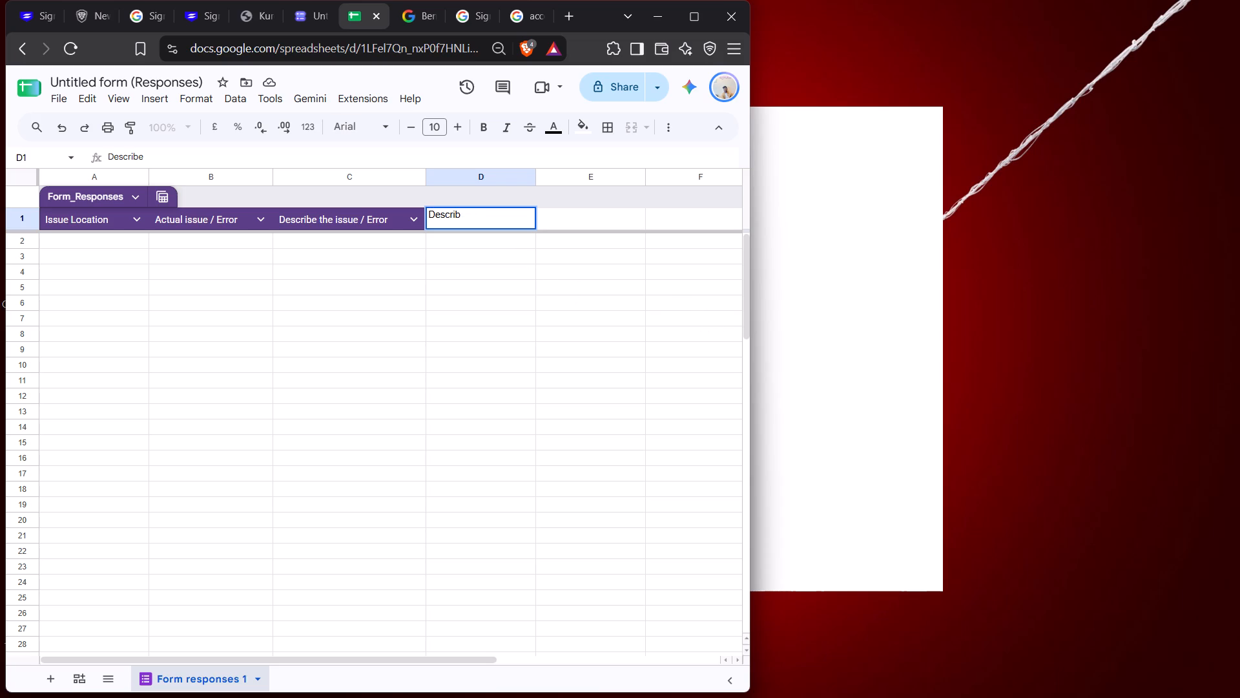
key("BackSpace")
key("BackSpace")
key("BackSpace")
Enter "Excepted Result" as the column header in cell D1, beside the table's last header.
key("shift+e")
type("xc")
key("e")
key("p")
key("t")
key("e")
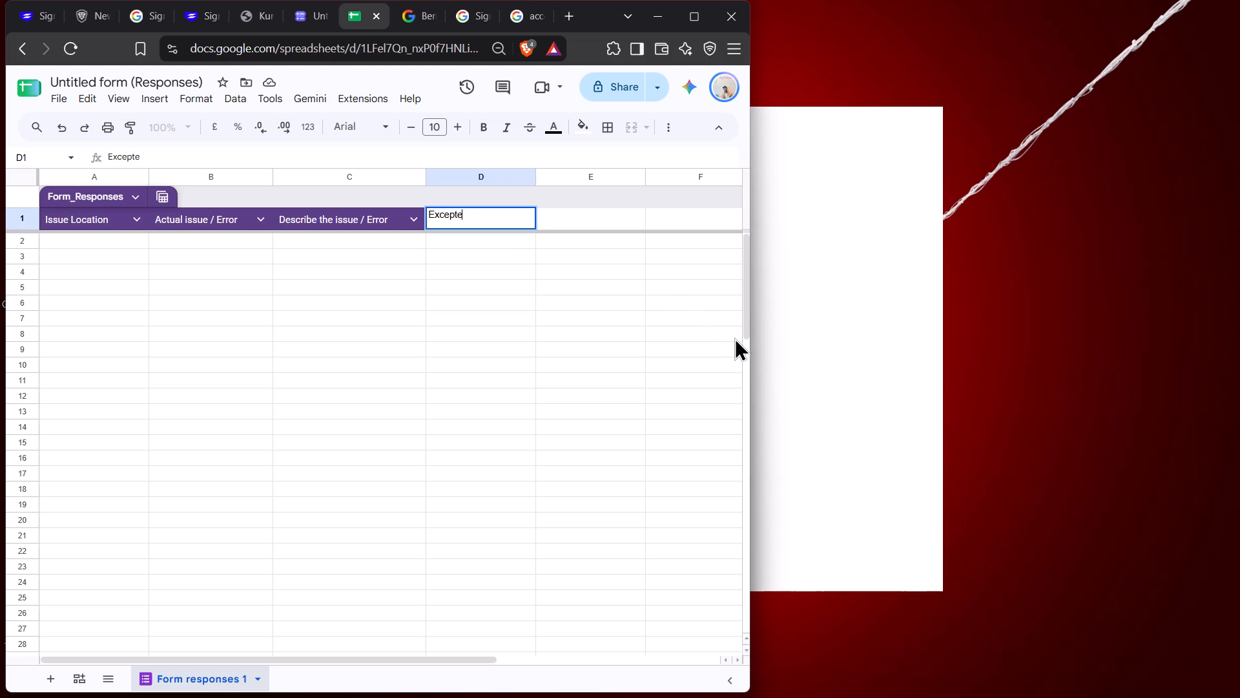
key("d")
key("space")
key("shift+r")
key("e")
key("s")
key("u")
key("l")
key("t")
key("space")
Widen column D to roughly twice its width.
left_click_drag(532, 174, 659, 171)
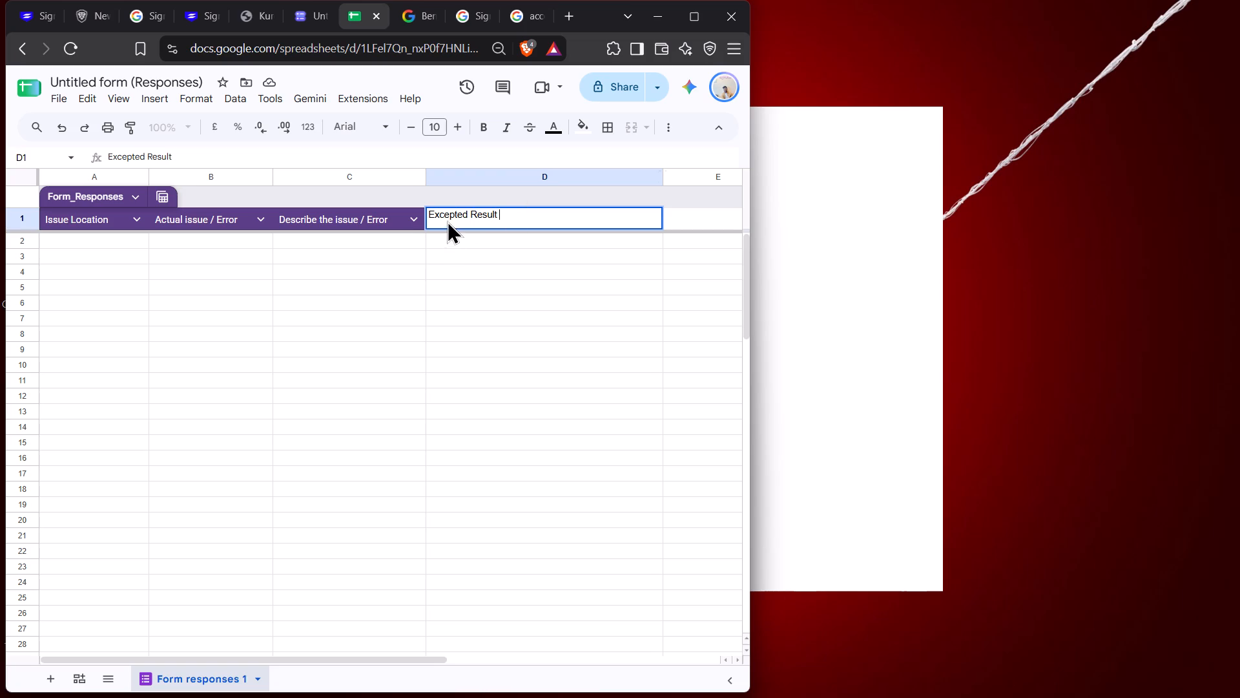
Change the first word of the header in cell D1 so the header reads "Excpected Result".
left_click(466, 217)
key("BackSpace")
key("BackSpace")
key("BackSpace")
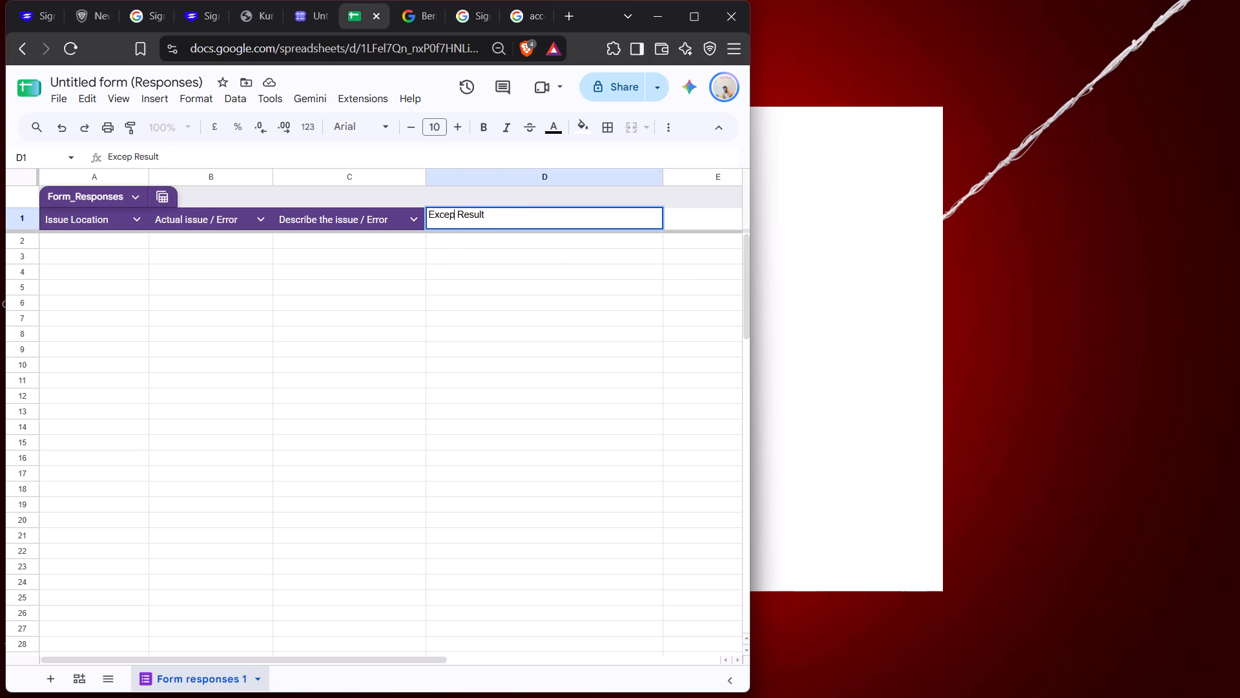
key("BackSpace")
key("BackSpace")
key("p")
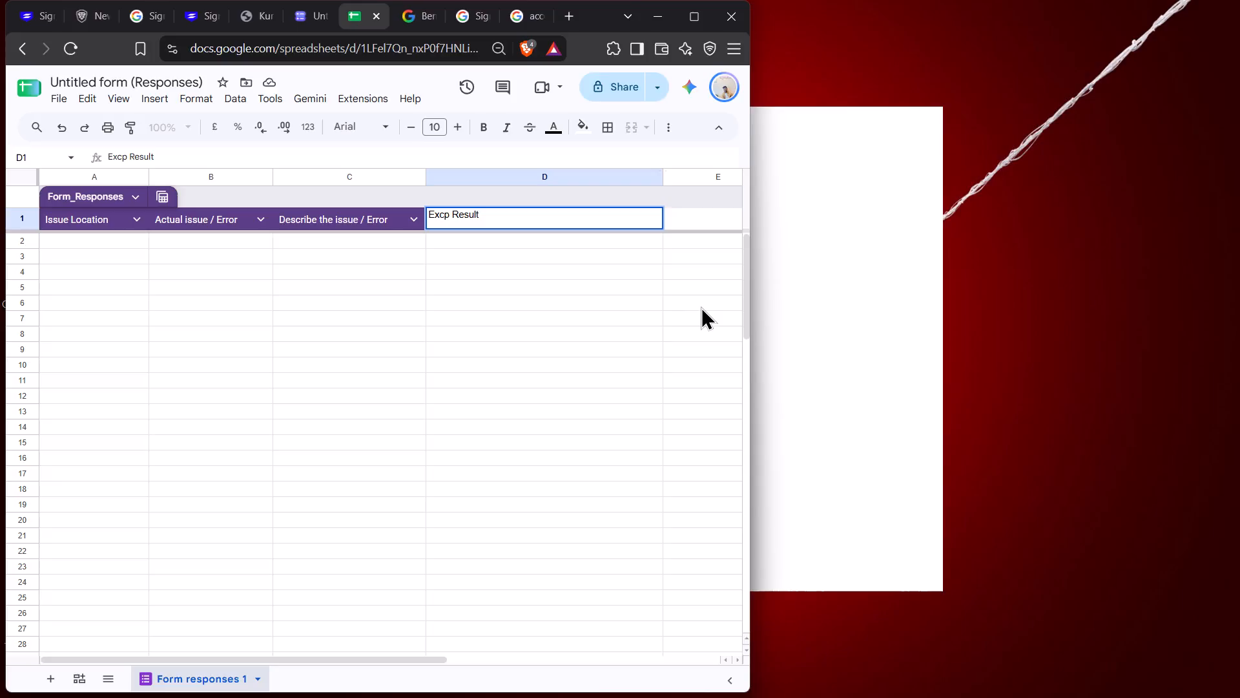
key("e")
key("c")
key("t")
key("e")
key("d")
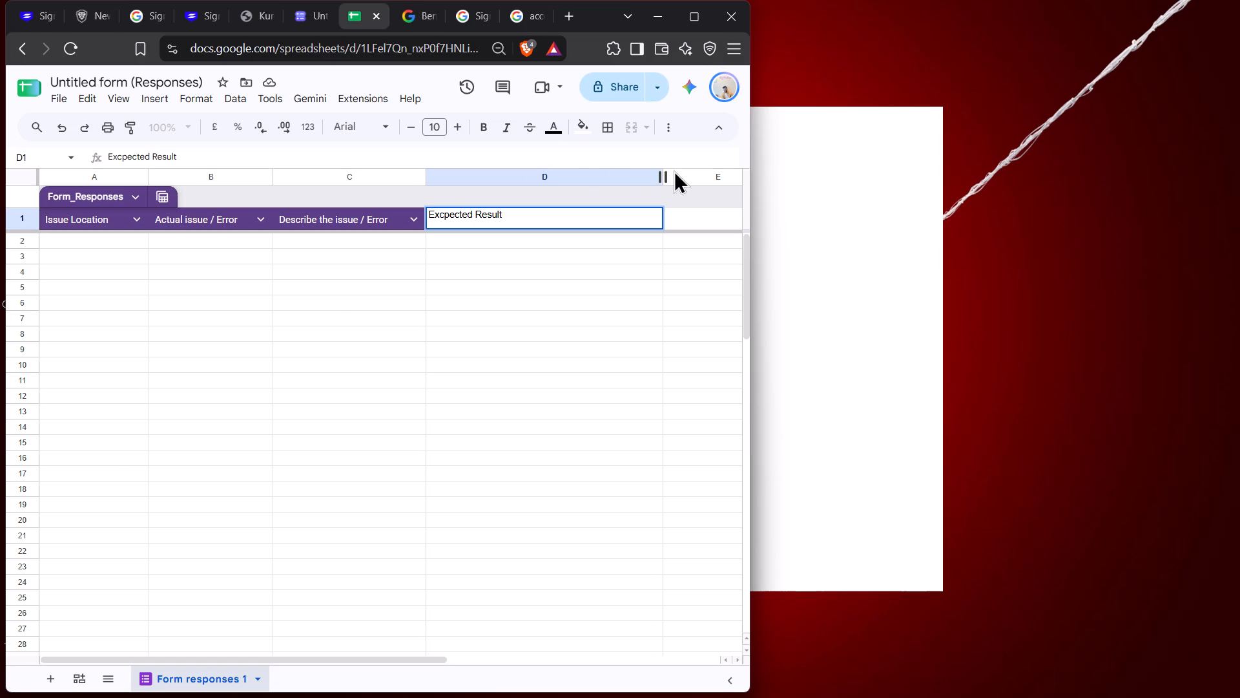
Narrow column D slightly, keeping ample space around its header text.
left_click_drag(665, 174, 638, 189)
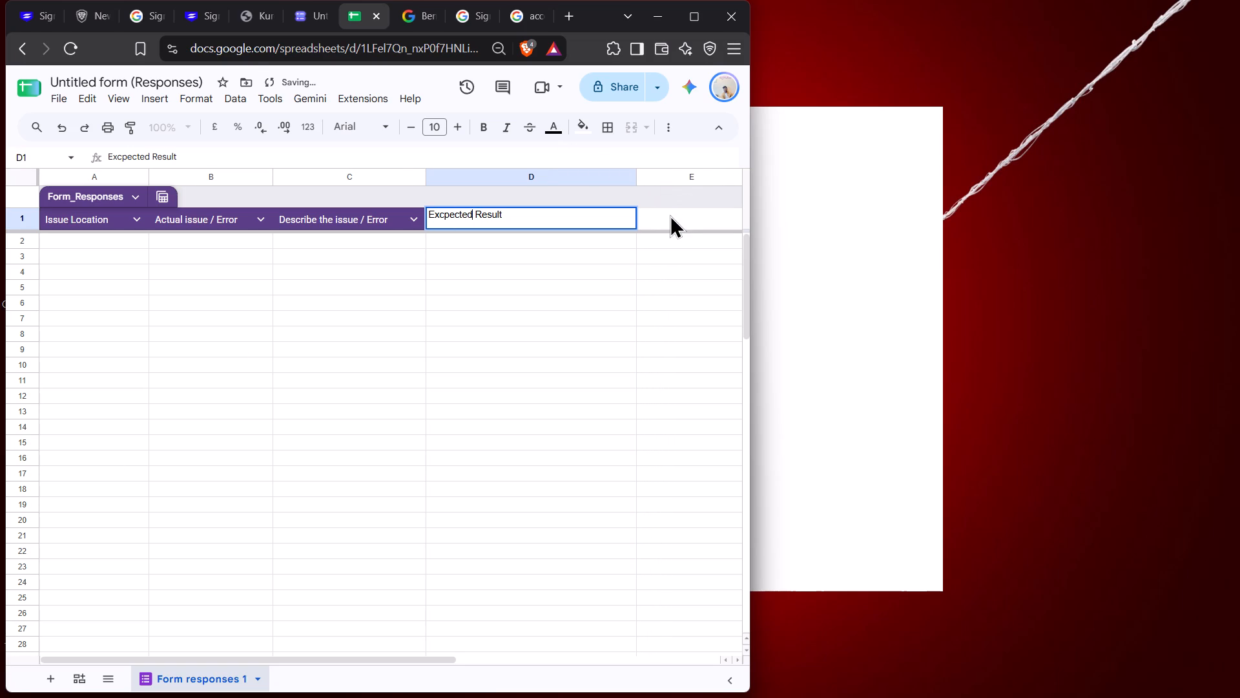
Rename the spreadsheet file as "Circuit Simulator issues".
left_click(670, 215)
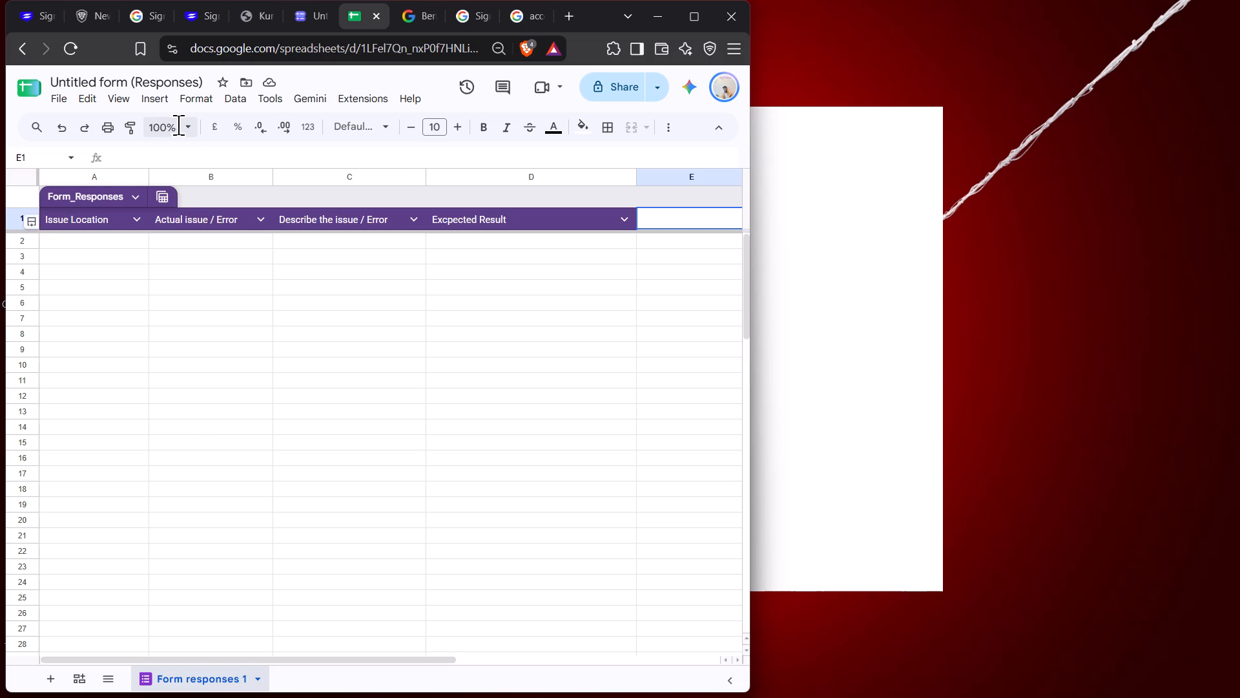
left_click(203, 82)
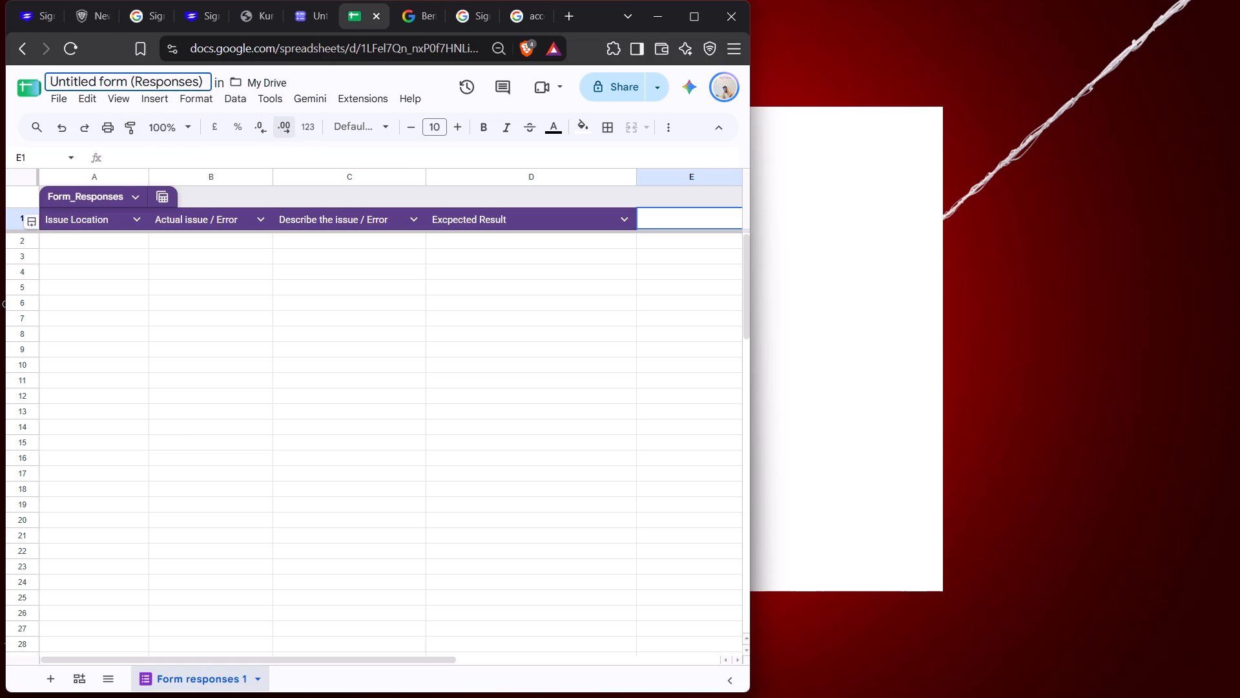
key("BackSpace")
key("BackSpace")
key("BackSpace")
key("BackSpace")
key("BackSpace")
key("BackSpace")
key("BackSpace")
key("BackSpace")
key("BackSpace")
key("BackSpace")
key("BackSpace")
key("BackSpace")
key("BackSpace")
key("BackSpace")
key("BackSpace")
key("BackSpace")
key("BackSpace")
key("BackSpace")
key("BackSpace")
key("BackSpace")
key("BackSpace")
key("BackSpace")
key("BackSpace")
key("BackSpace")
key("BackSpace")
key("BackSpace")
key("BackSpace")
key("BackSpace")
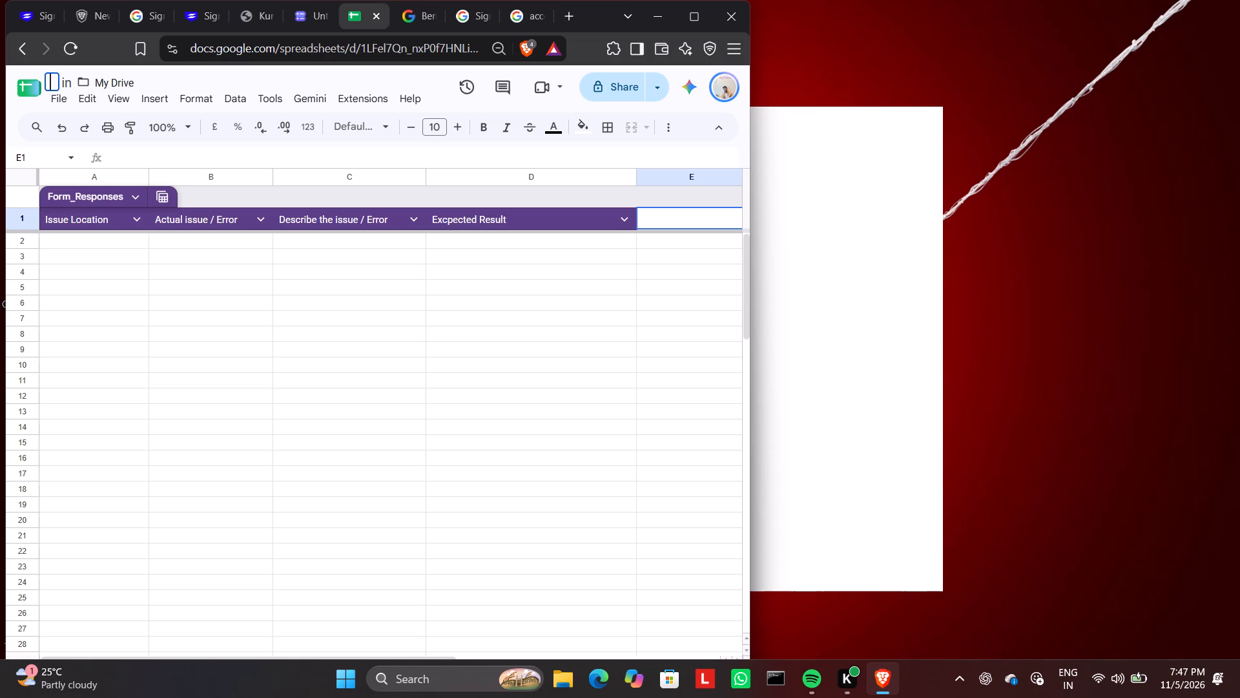
type("Circuit")
key("space")
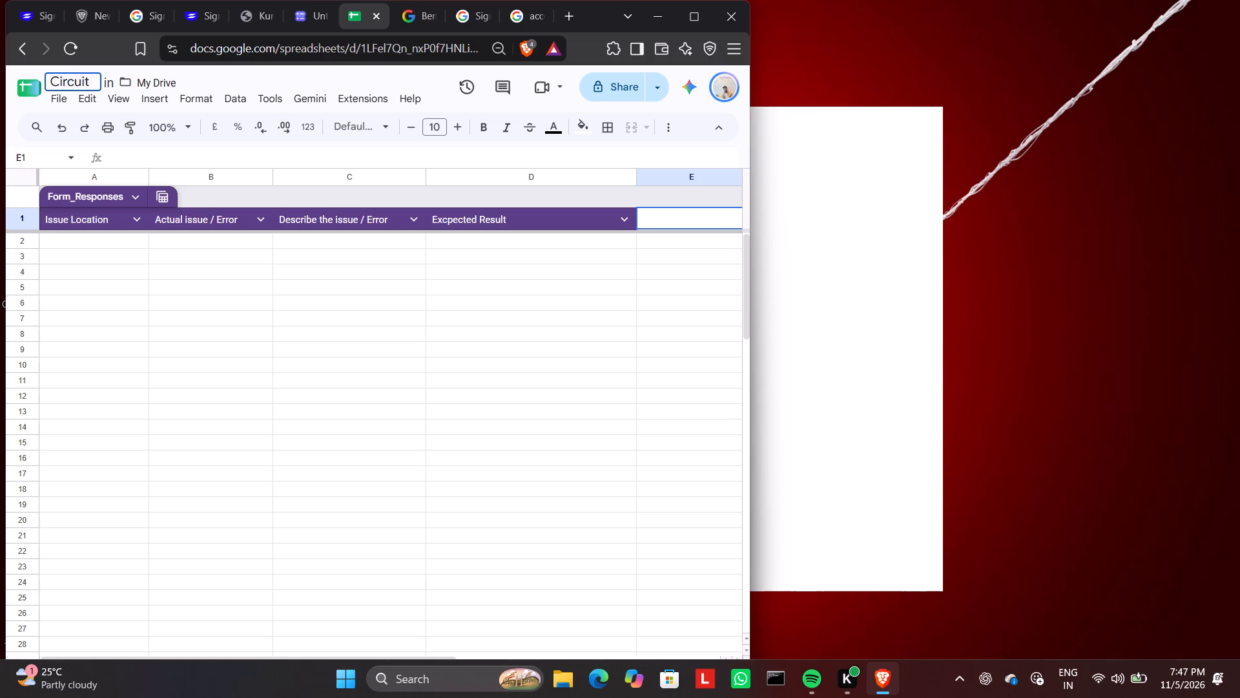
type("Si")
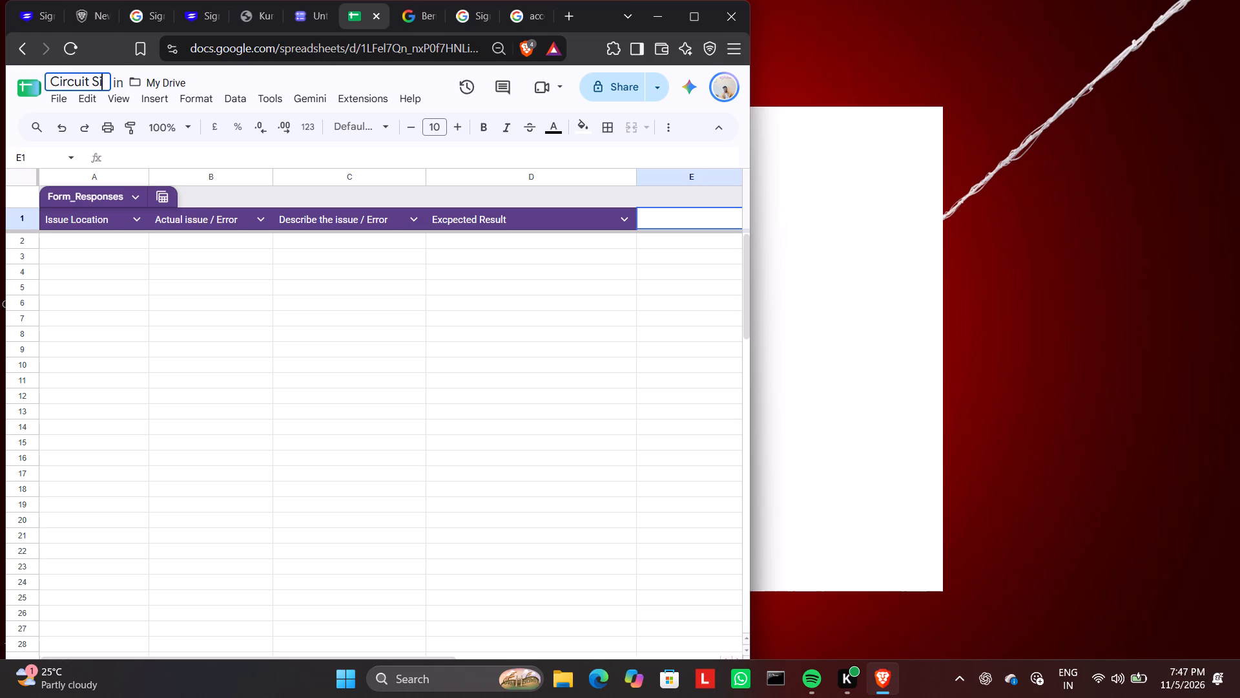
type("mulator")
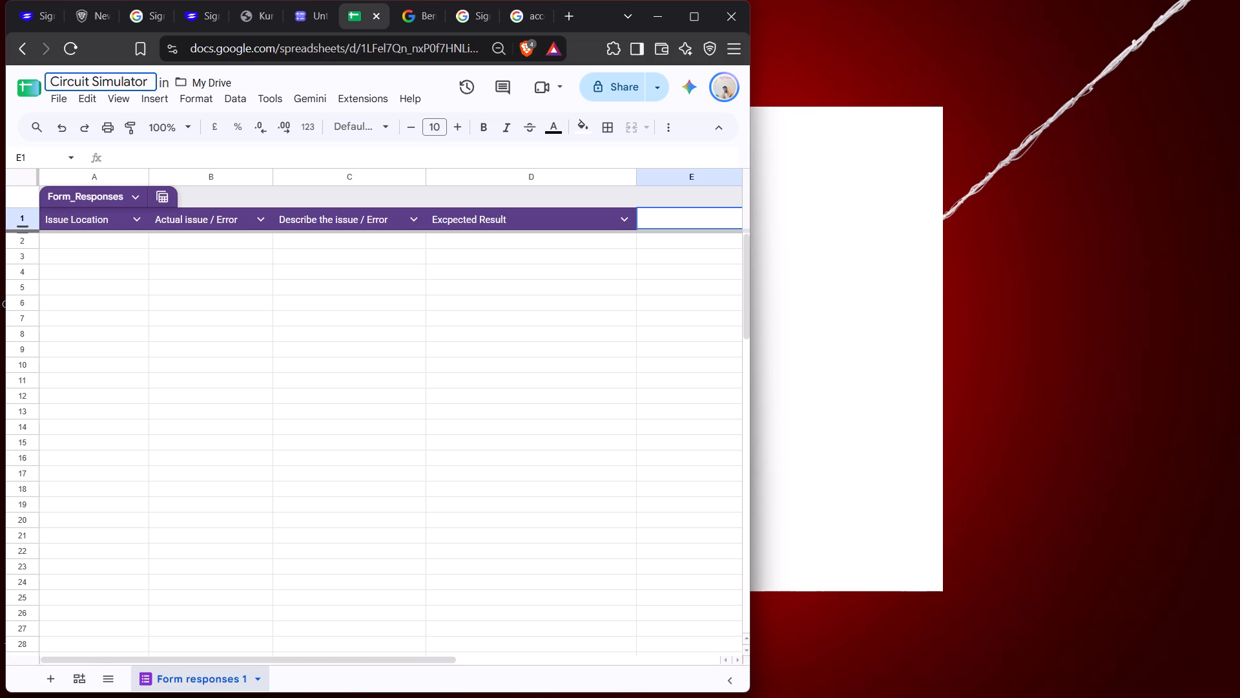
key("space")
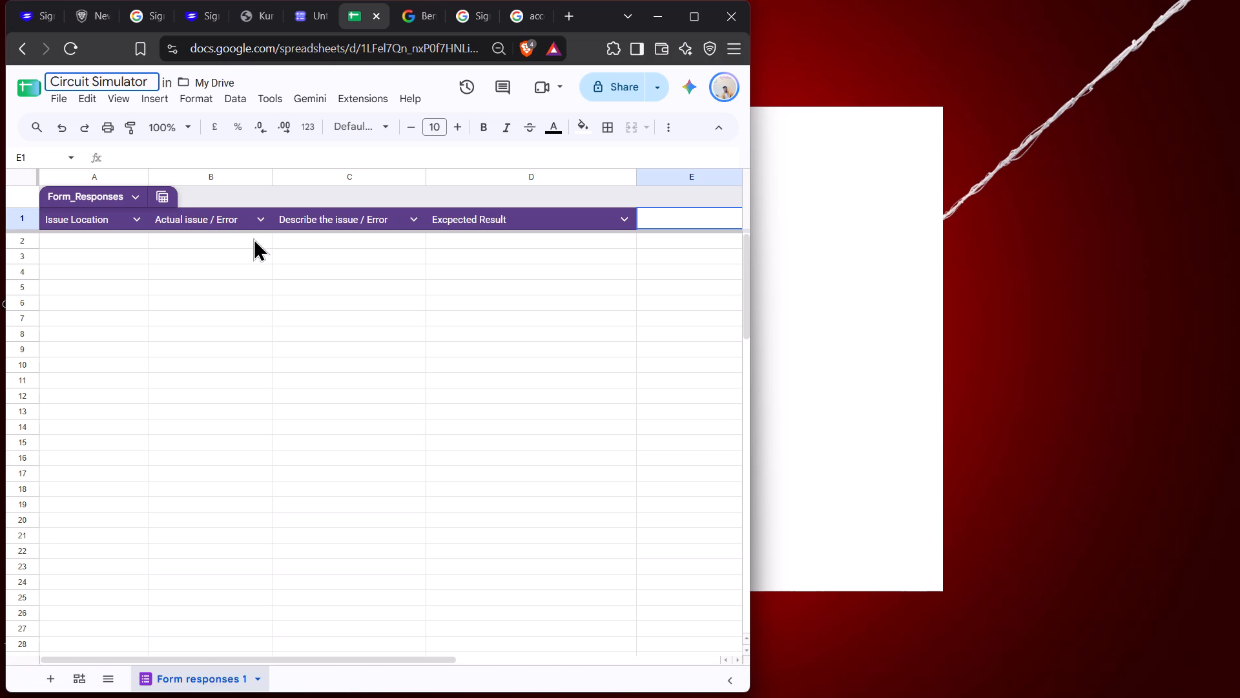
key("i")
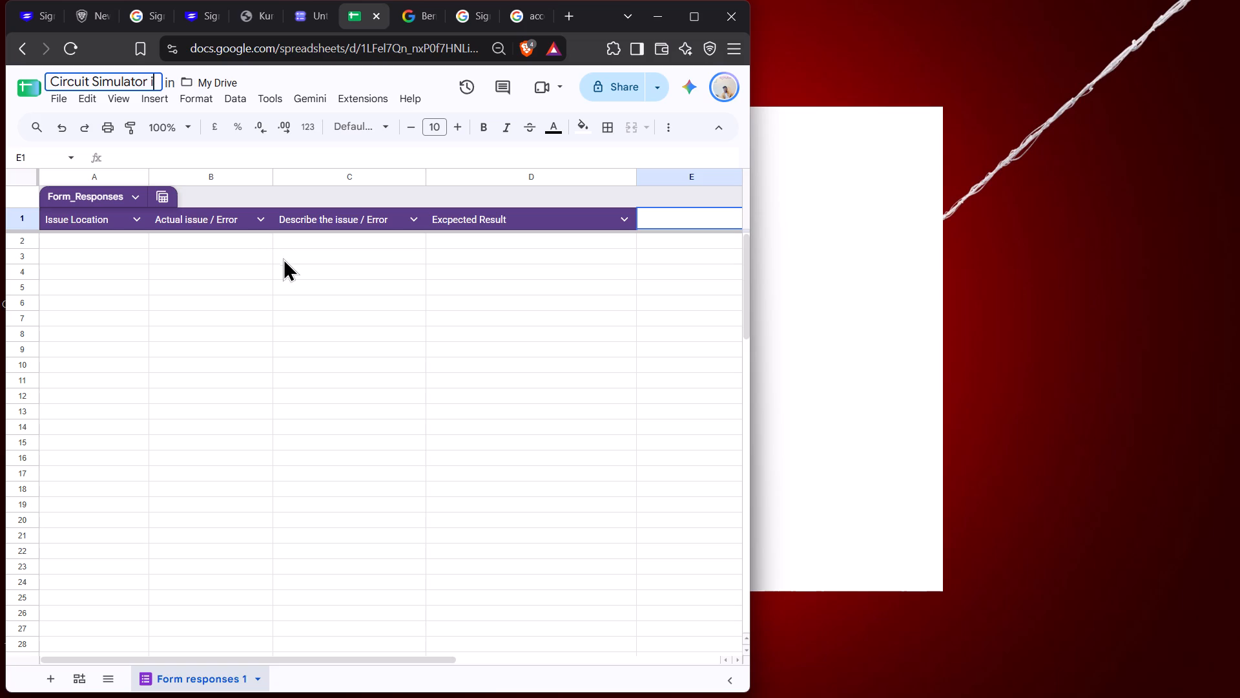
key("s")
key("s")
key("u")
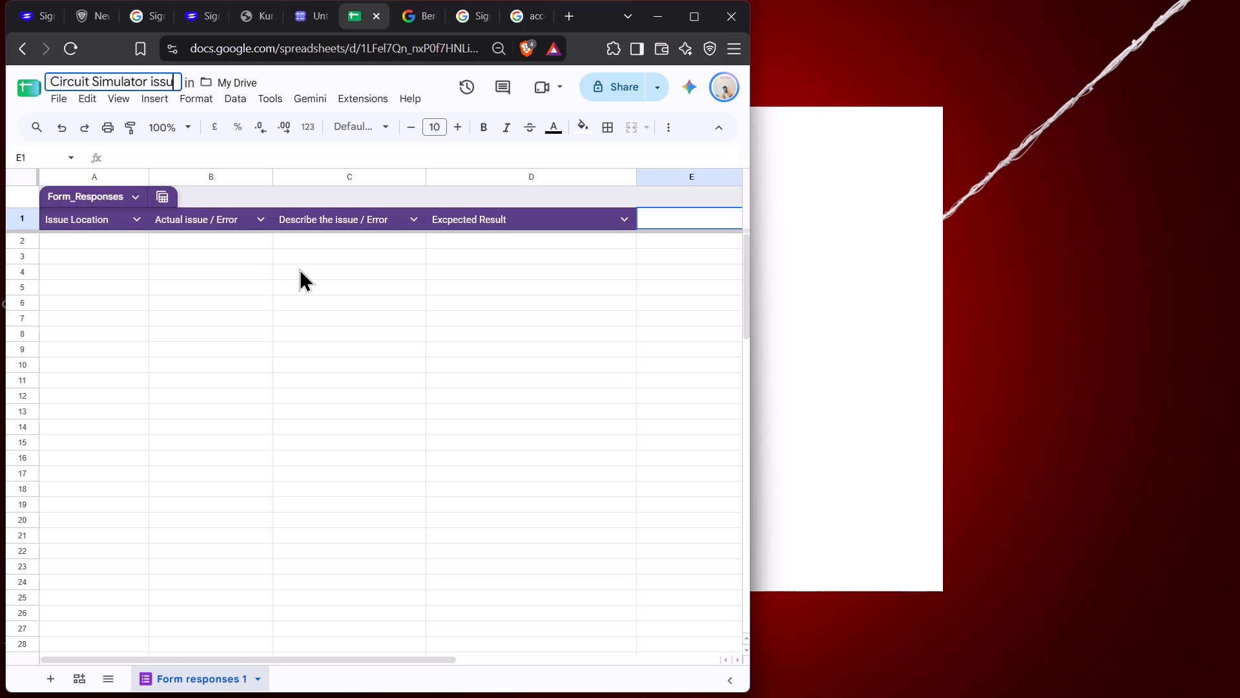
key("e")
key("s")
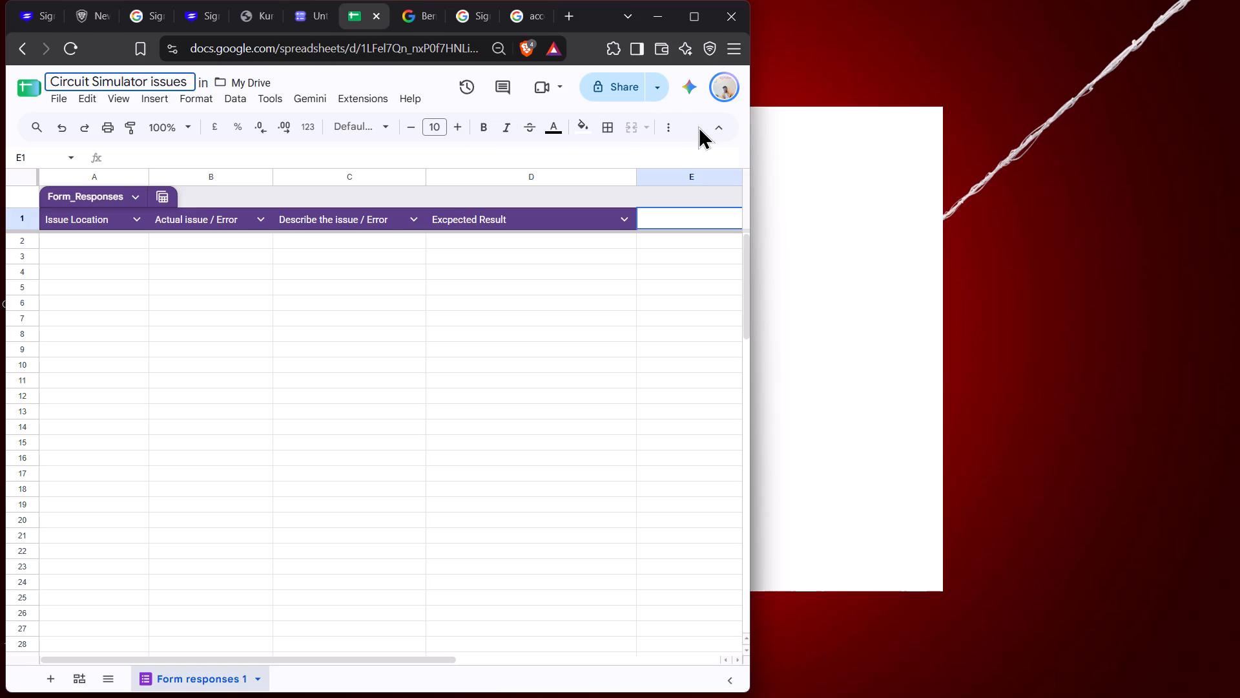
Switch to the form's responses and look over the response options and the linked spreadsheet.
left_click(301, 25)
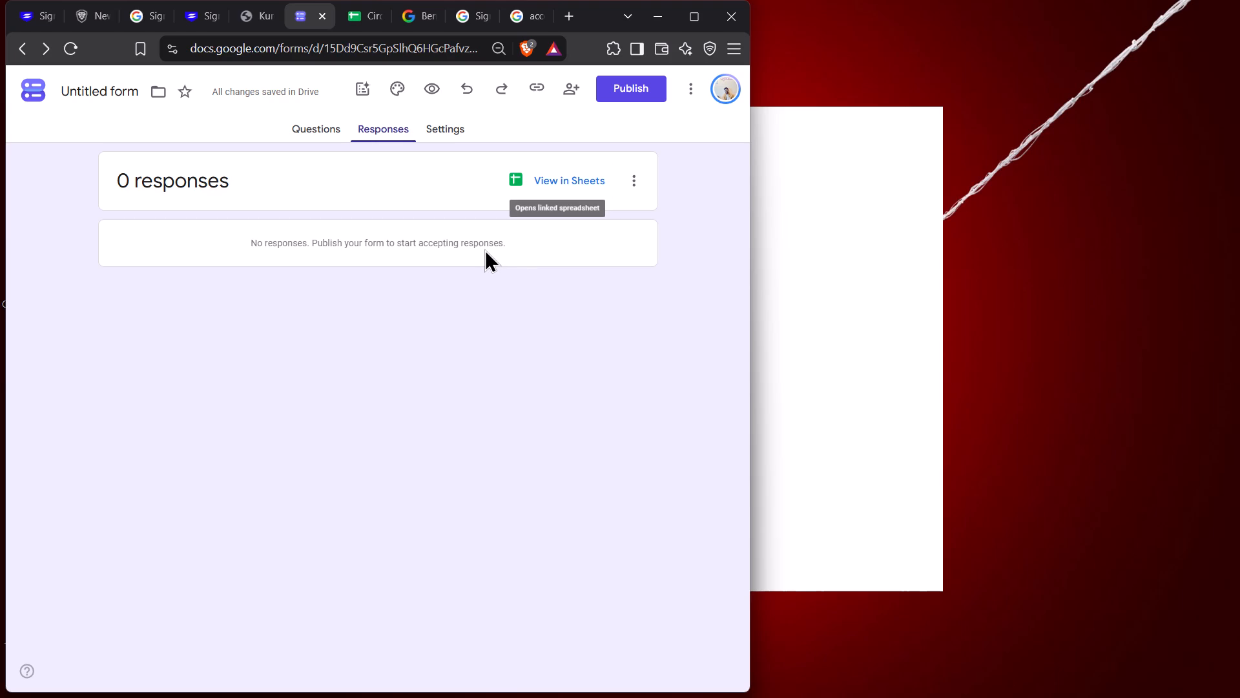
left_click(623, 180)
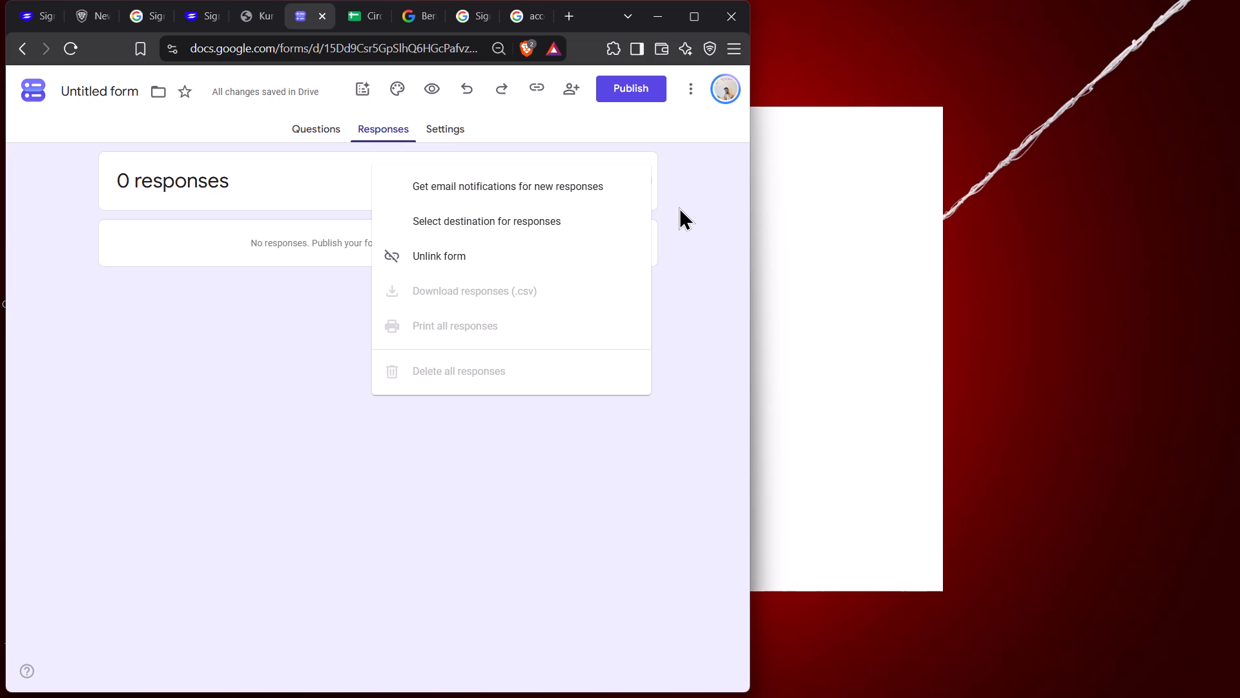
left_click(679, 207)
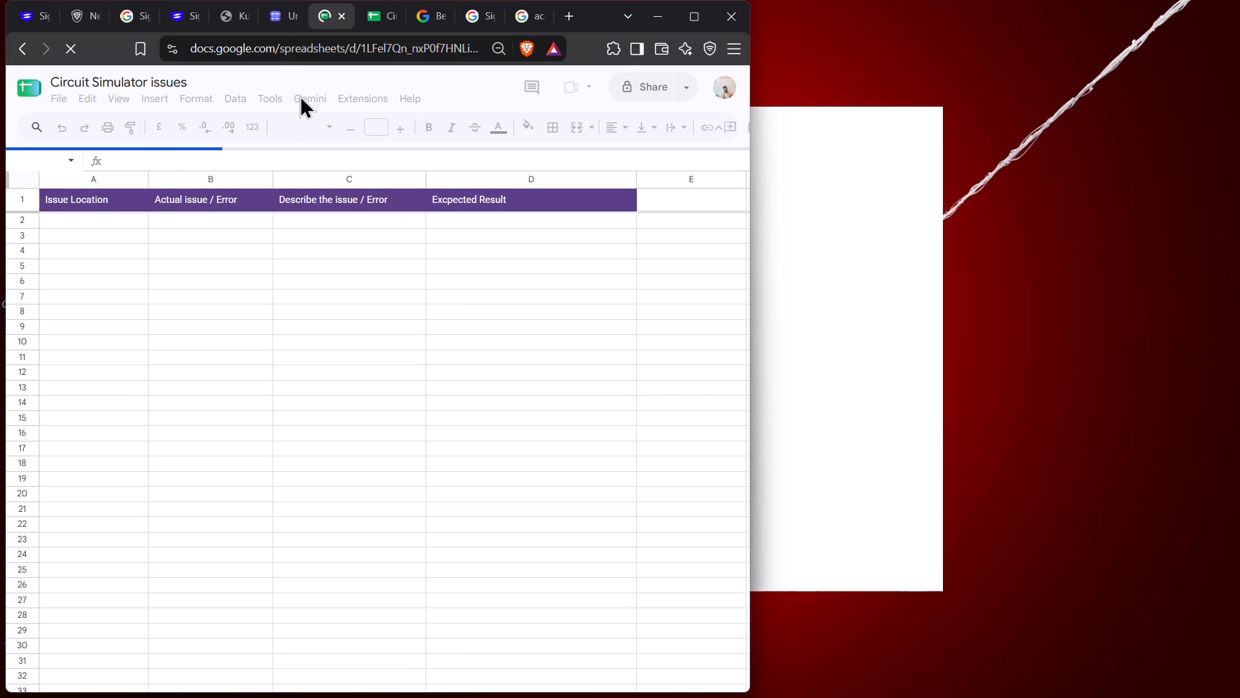
left_click(277, 19)
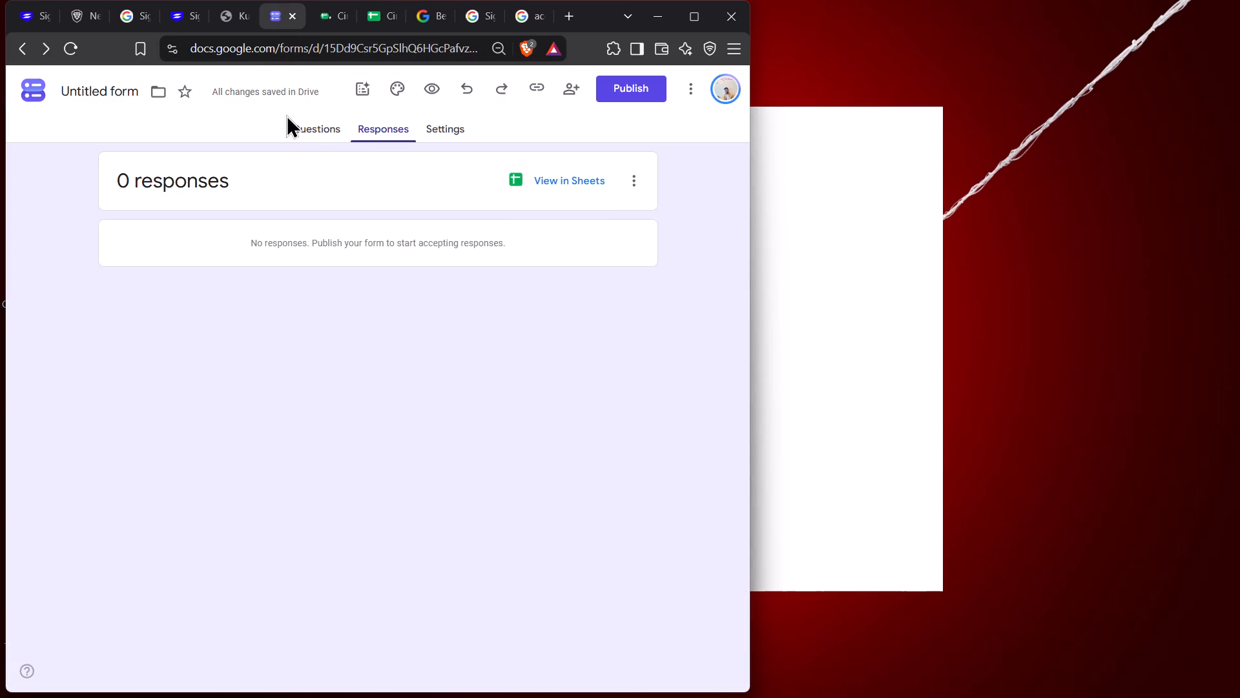
Replace the title of the form's first question, "Please describe Bugs", with "Name".
left_click(306, 119)
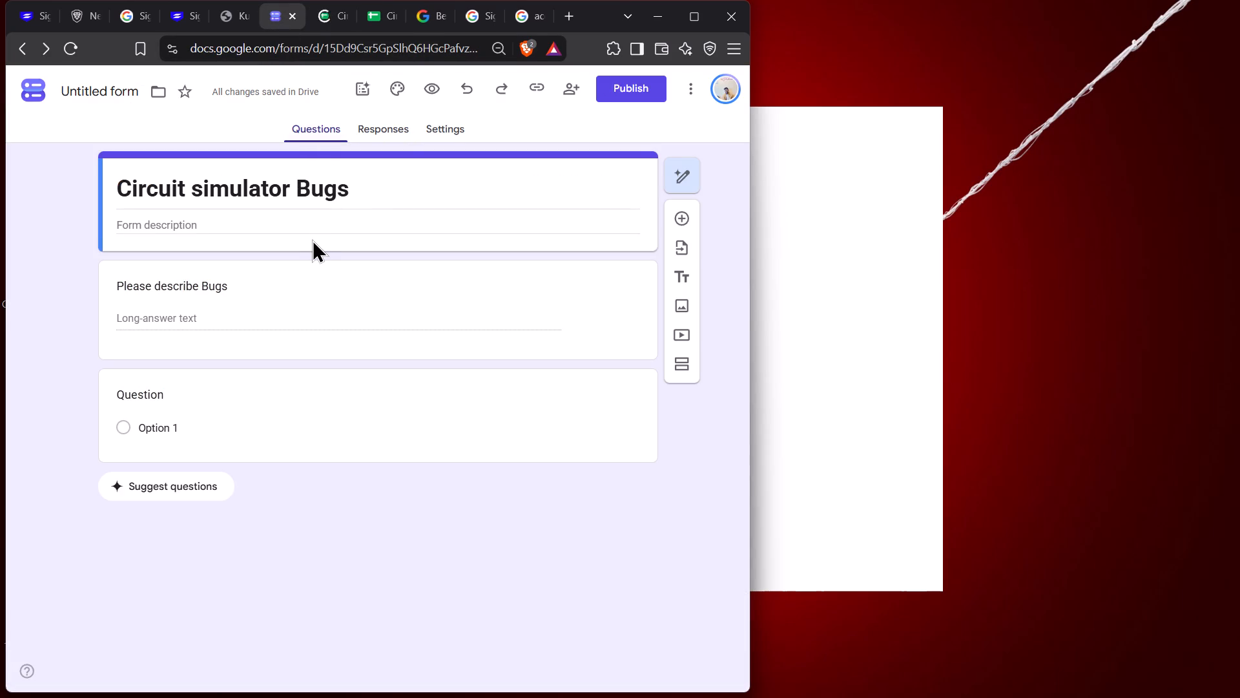
left_click(579, 229)
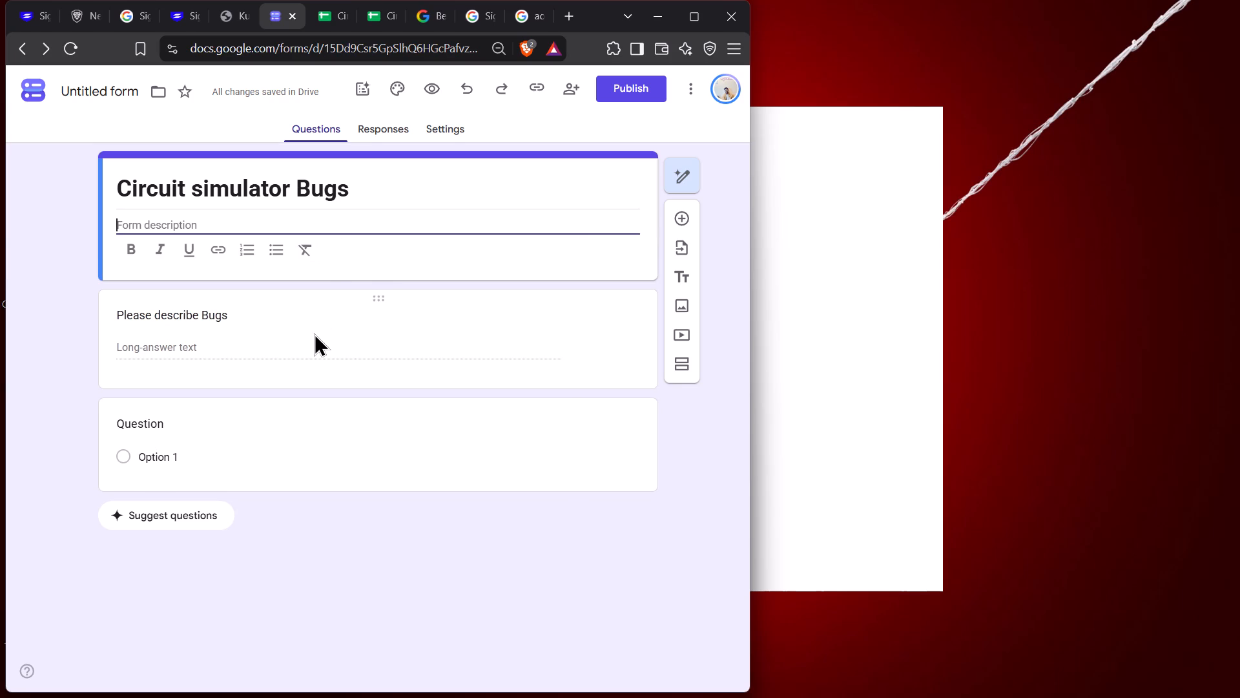
left_click(307, 314)
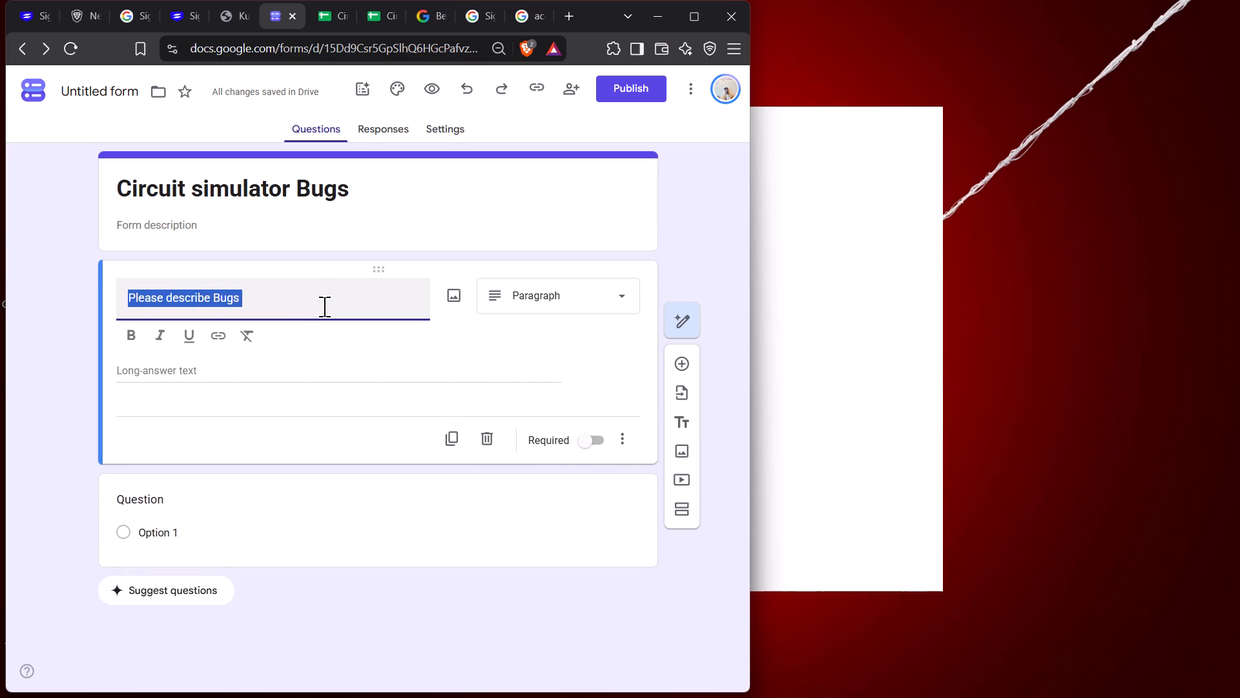
left_click(324, 304)
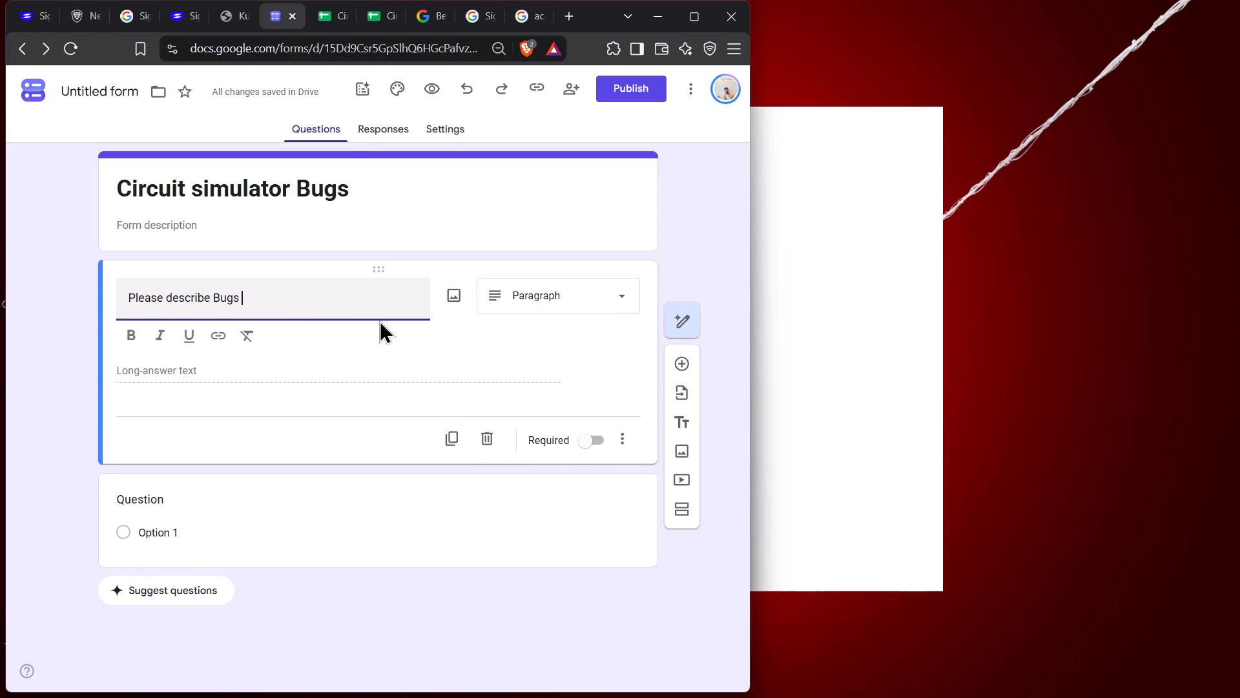
key("BackSpace")
key("BackSpace")
key("BackSpace")
key("BackSpace")
key("BackSpace")
key("BackSpace")
key("BackSpace")
key("BackSpace")
key("BackSpace")
key("BackSpace")
key("BackSpace")
key("BackSpace")
key("BackSpace")
key("BackSpace")
key("BackSpace")
key("BackSpace")
key("BackSpace")
key("BackSpace")
key("BackSpace")
key("BackSpace")
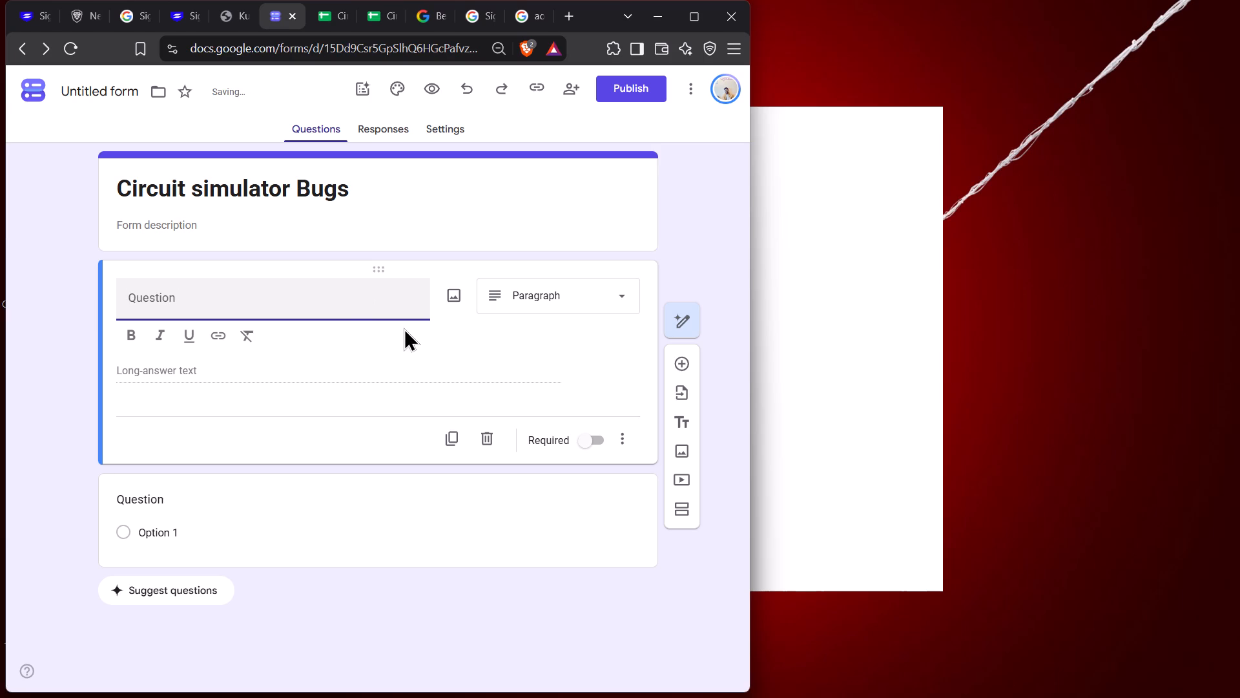
key("shift+n")
key("a")
key("m")
key("e")
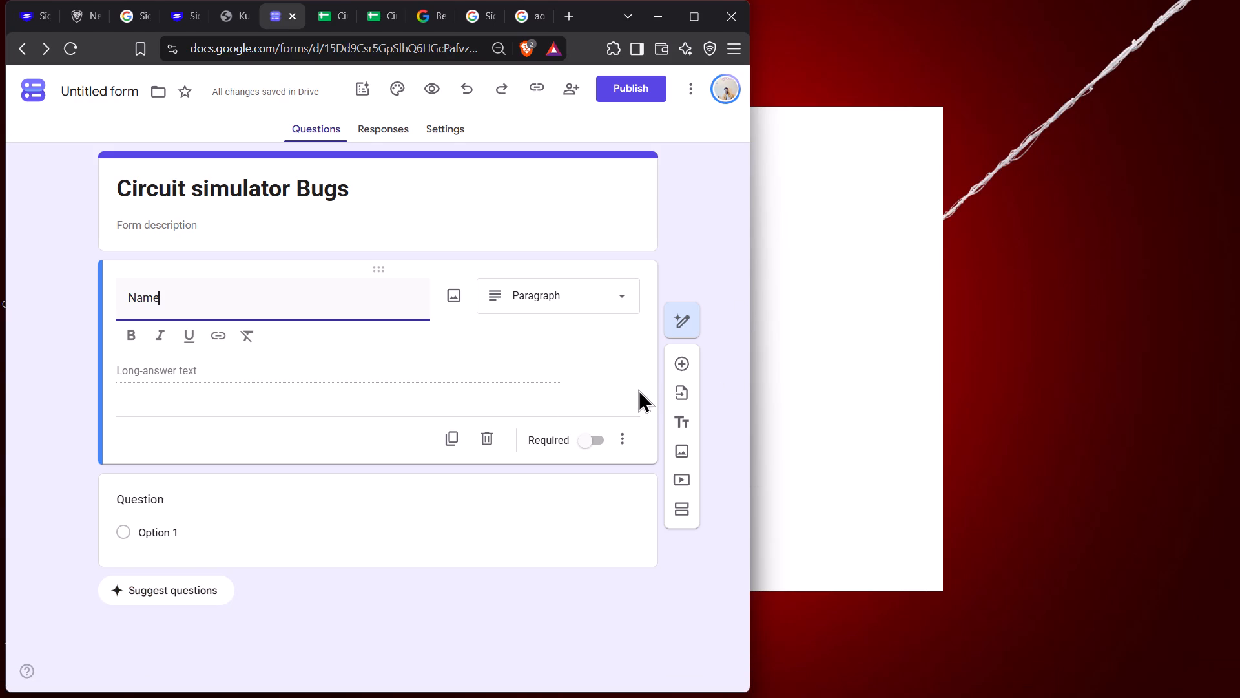
Set the answer type of the "Name" question to Short answer.
left_click(620, 295)
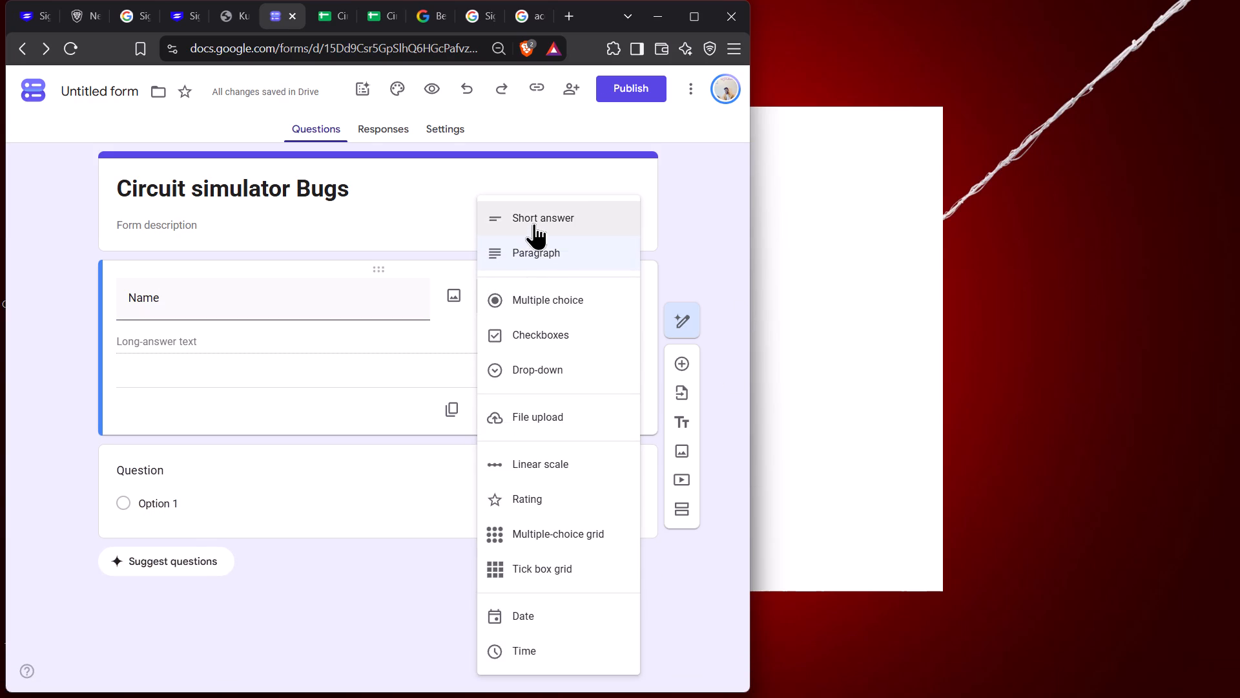
left_click(534, 222)
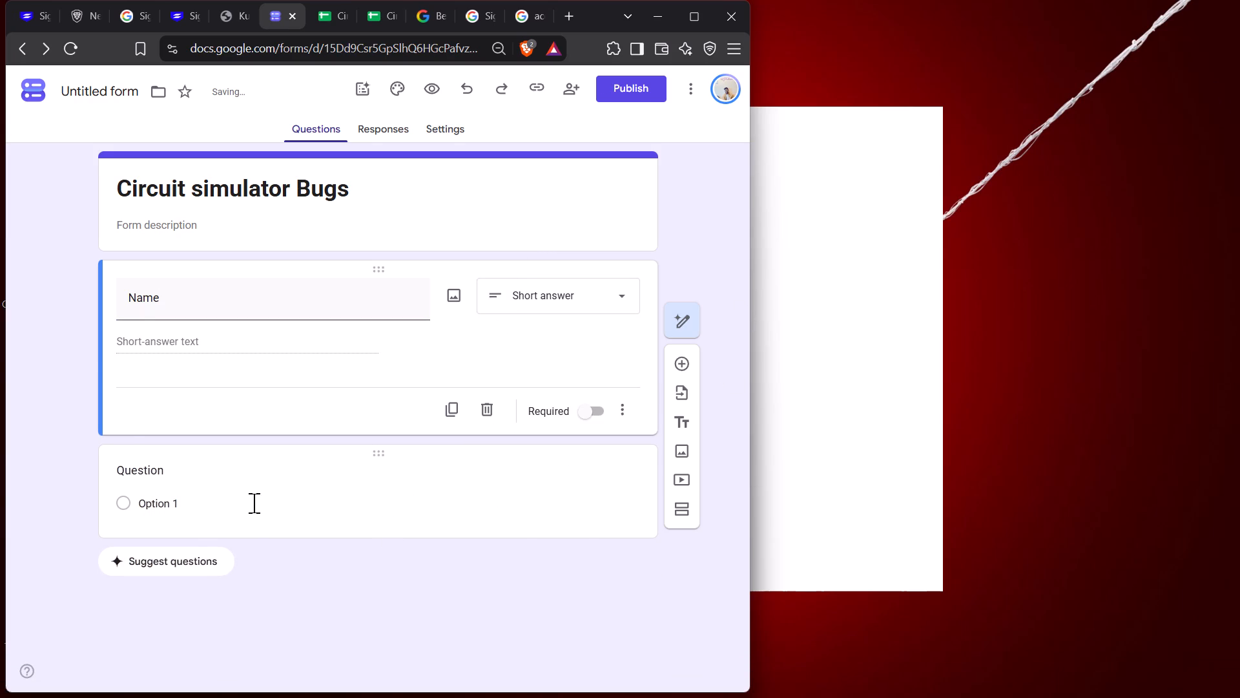
Title the form's second, still untitled question "Describe issues".
left_click(254, 503)
left_click(218, 401)
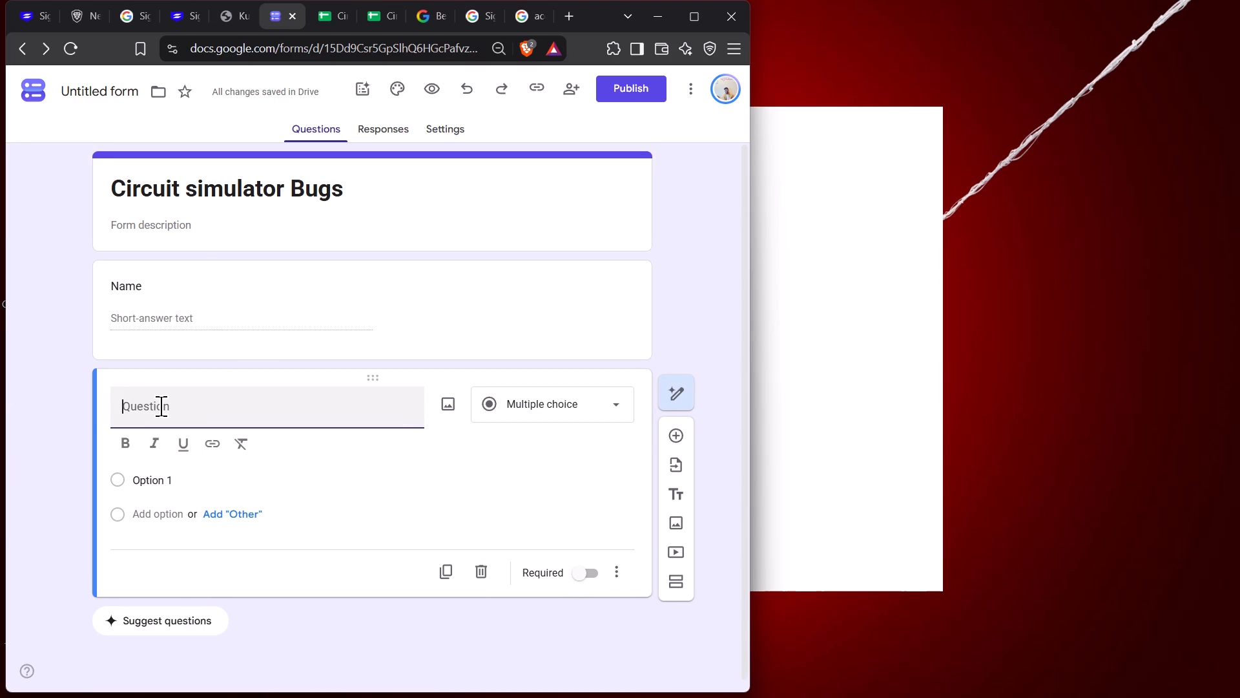
key("shift+d")
key("e")
key("s")
key("c")
key("r")
key("i")
key("b")
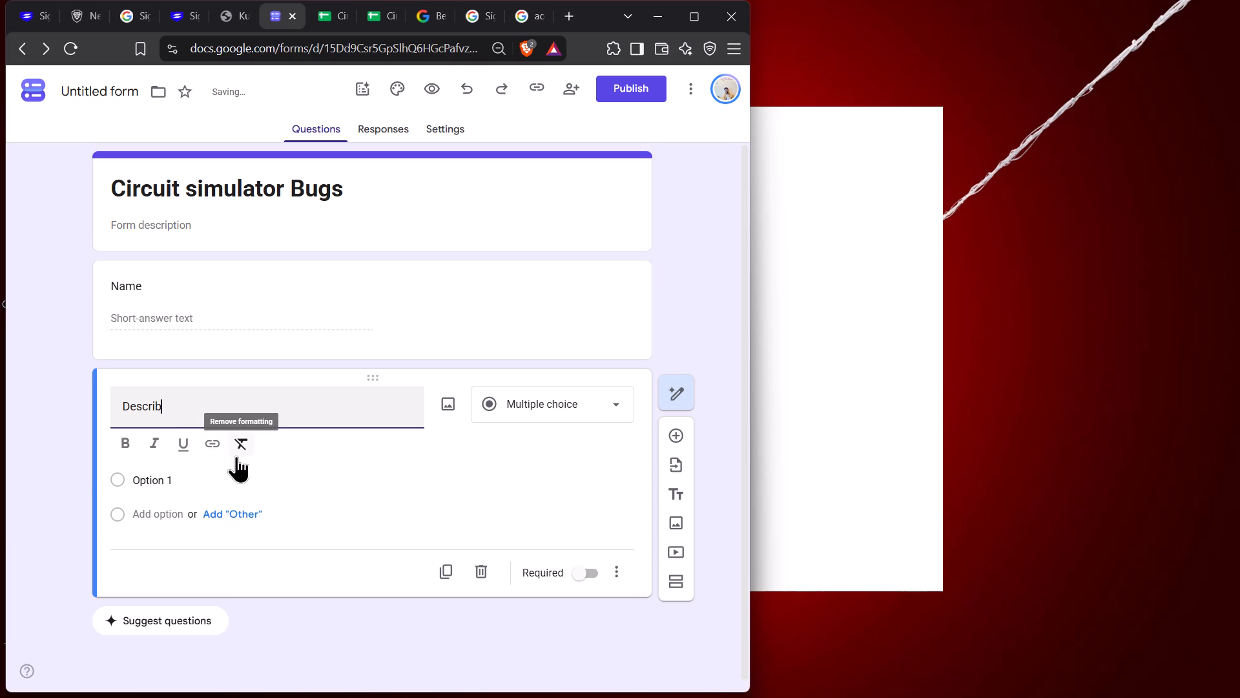
key("e")
key("space")
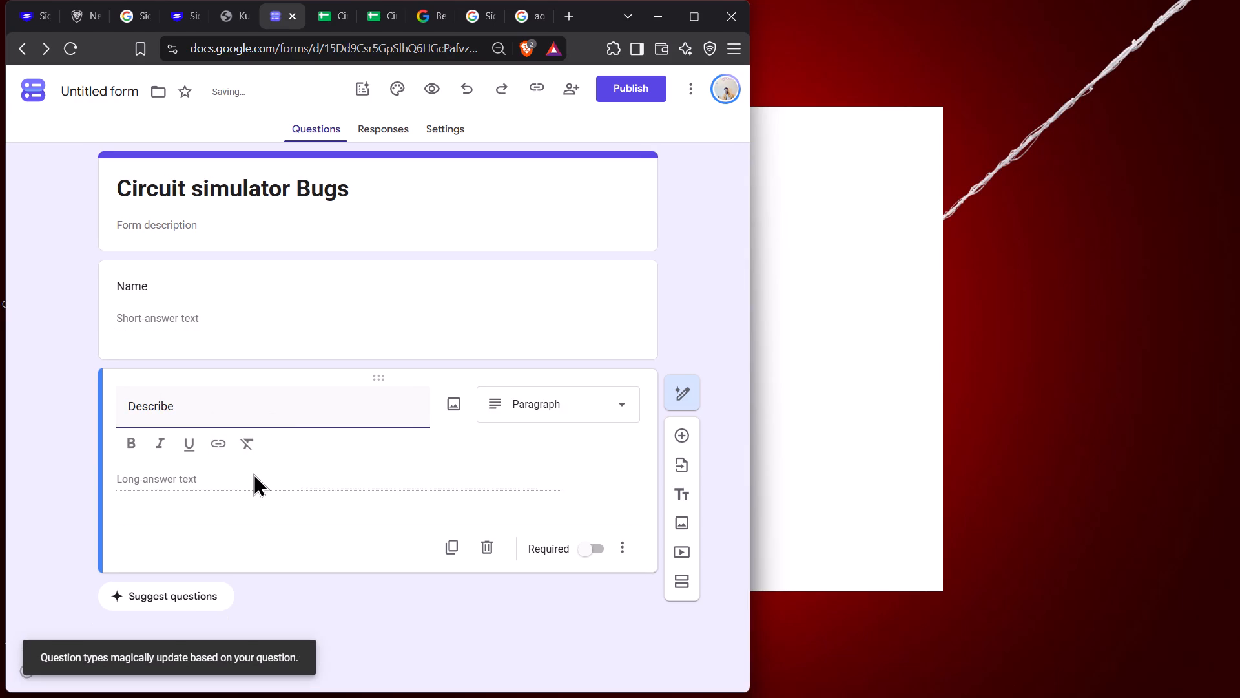
key("space")
key("i")
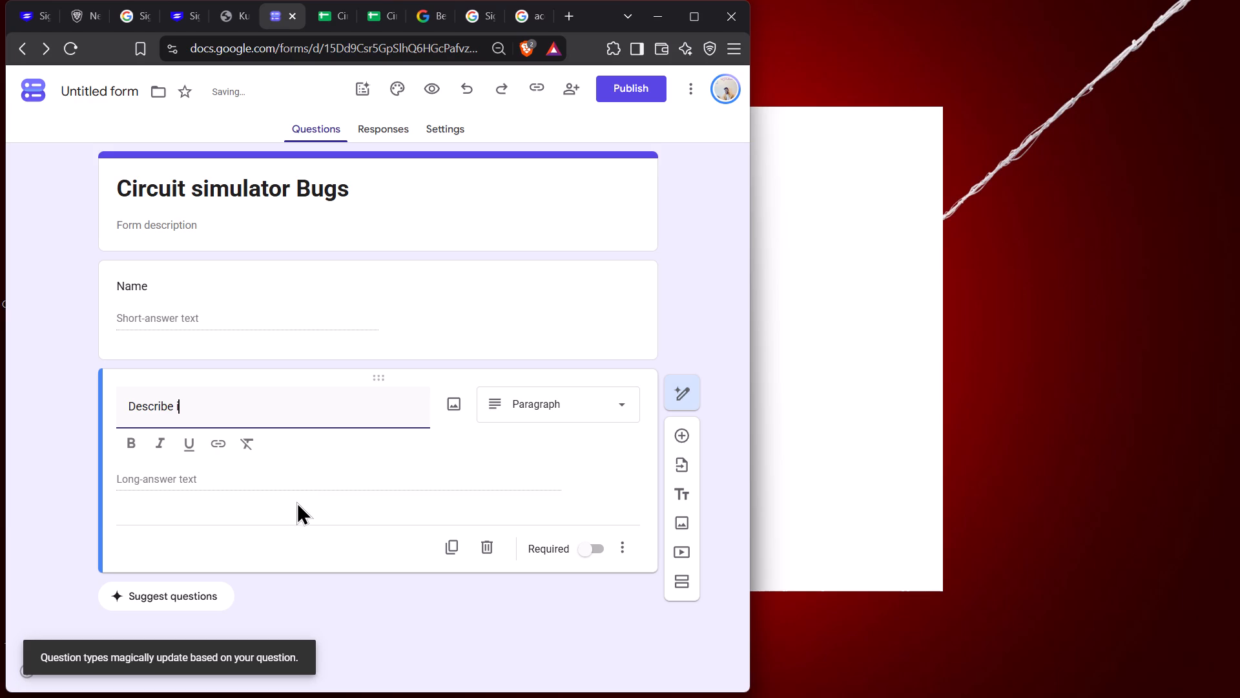
key("s")
key("s")
key("u")
key("e")
key("s")
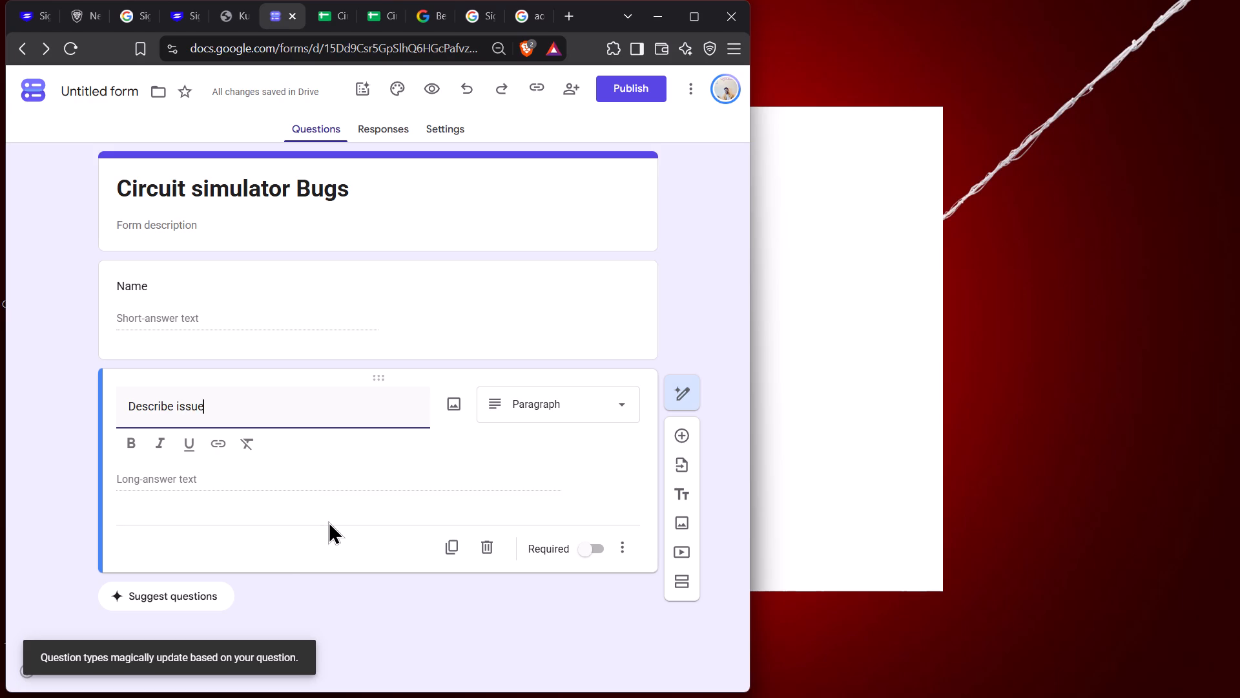
key("space")
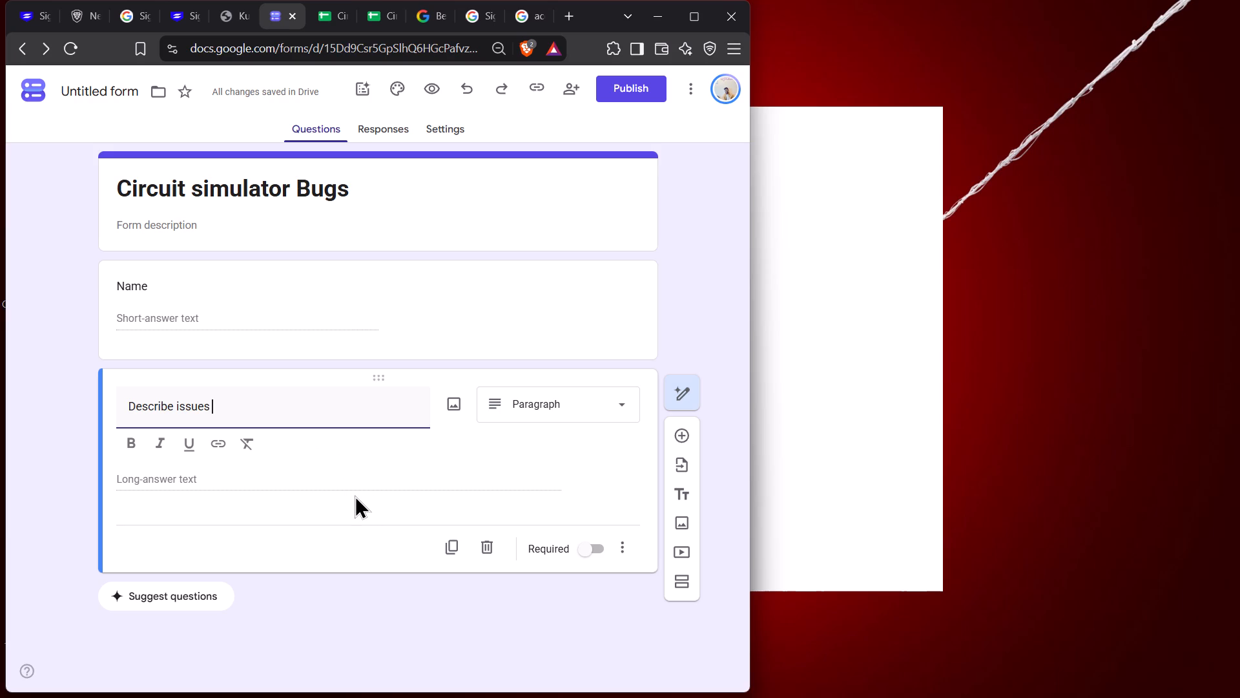
left_click(357, 460)
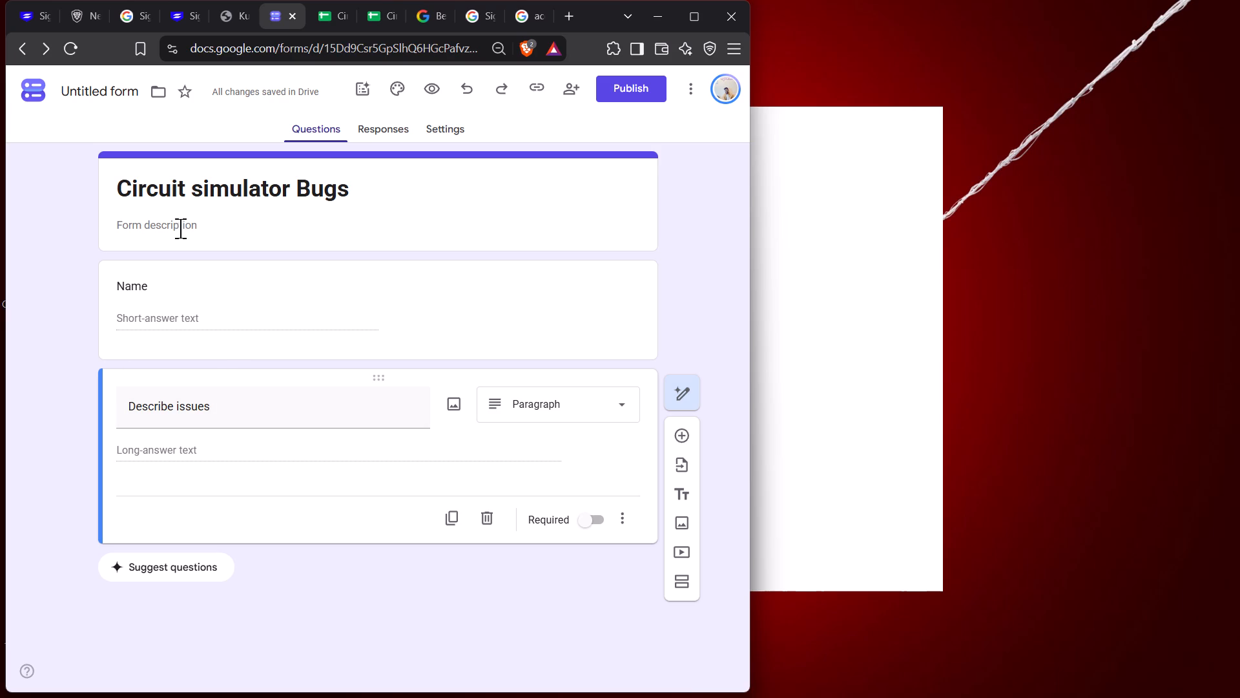
View the form's responses in the linked spreadsheet and check its header row.
left_click(384, 120)
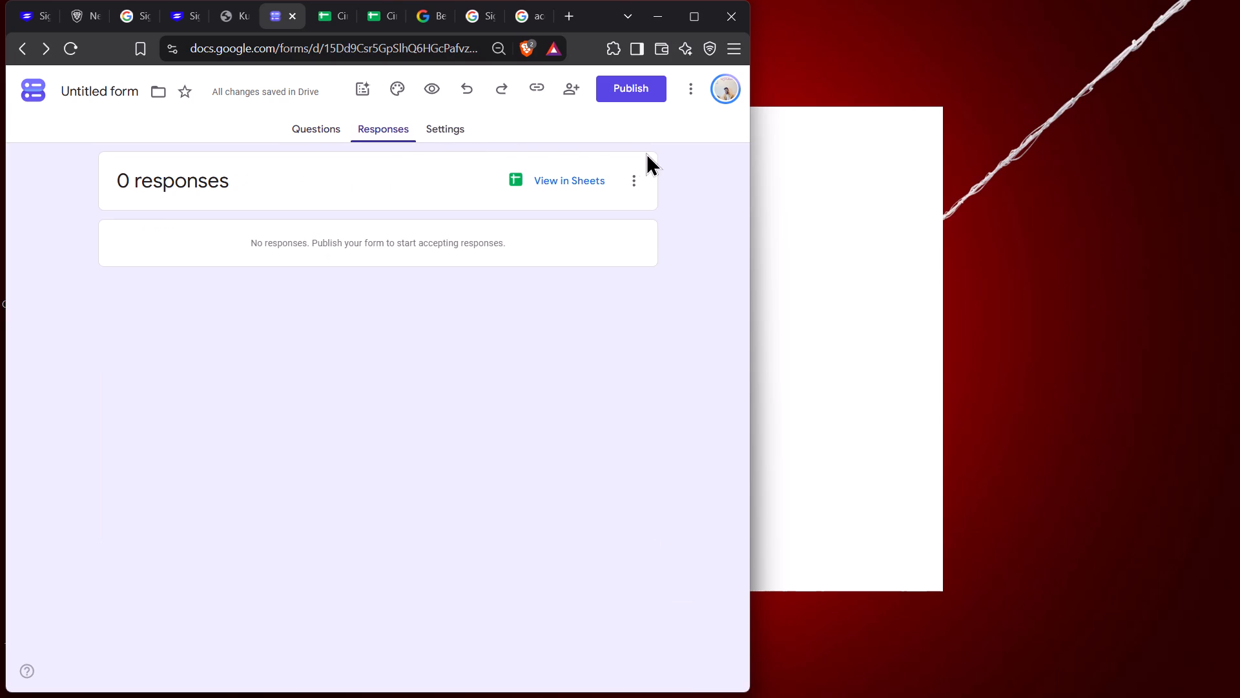
left_click(575, 187)
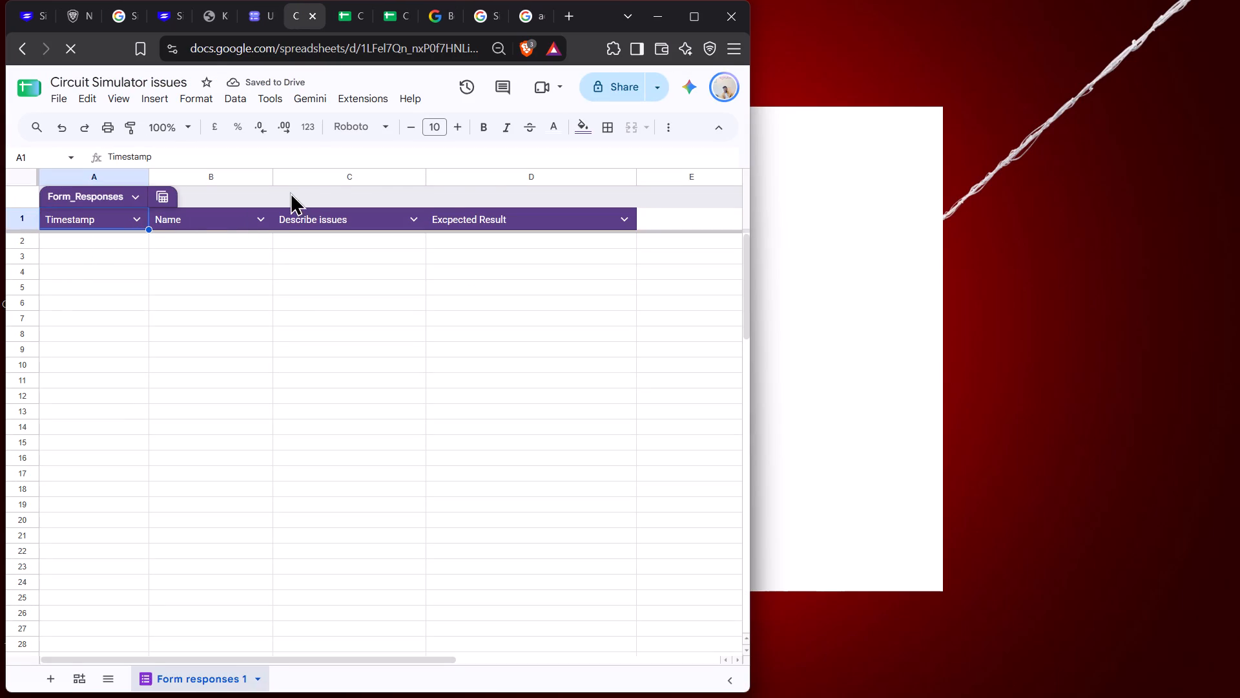
left_click(334, 19)
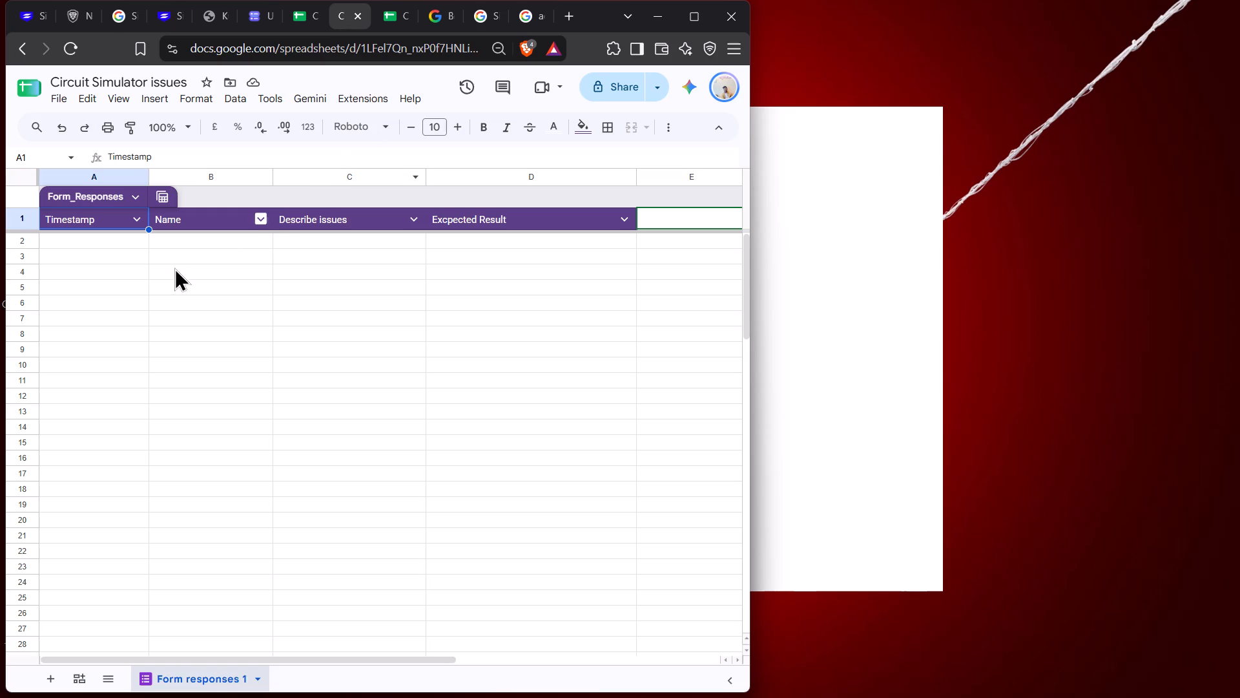
Reopen the linked responses spreadsheet from the form's responses and check its column headers again.
left_click(388, 27)
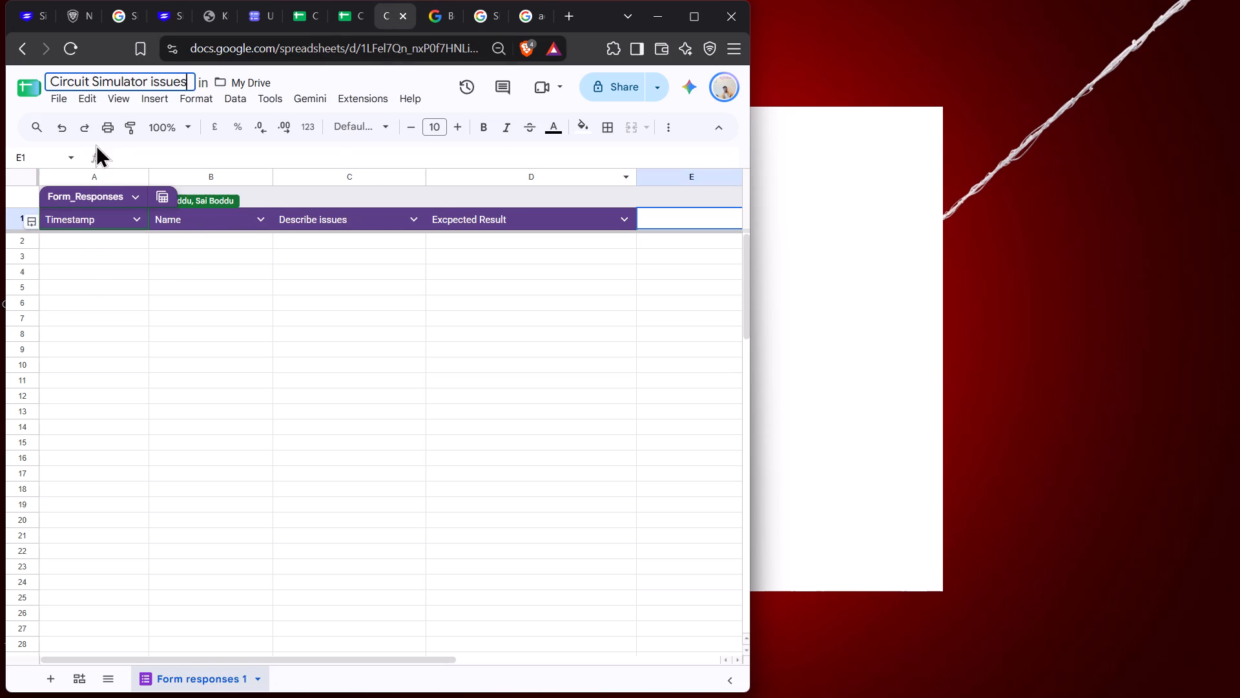
left_click(243, 8)
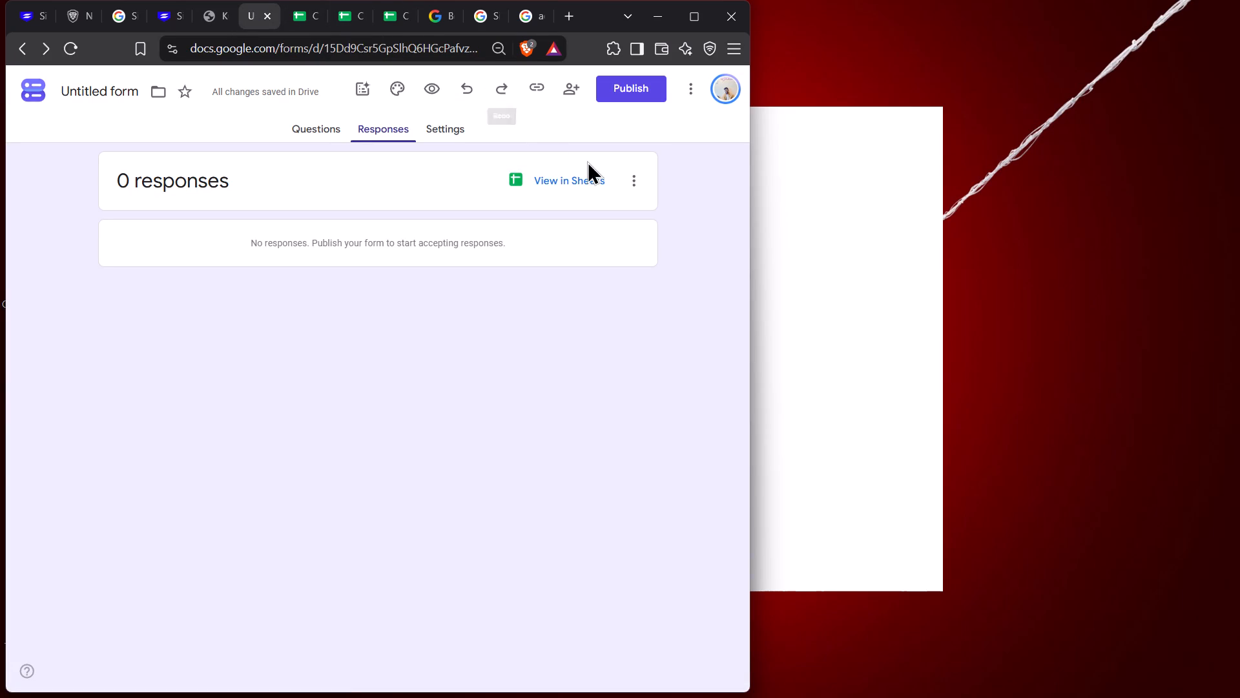
left_click(580, 177)
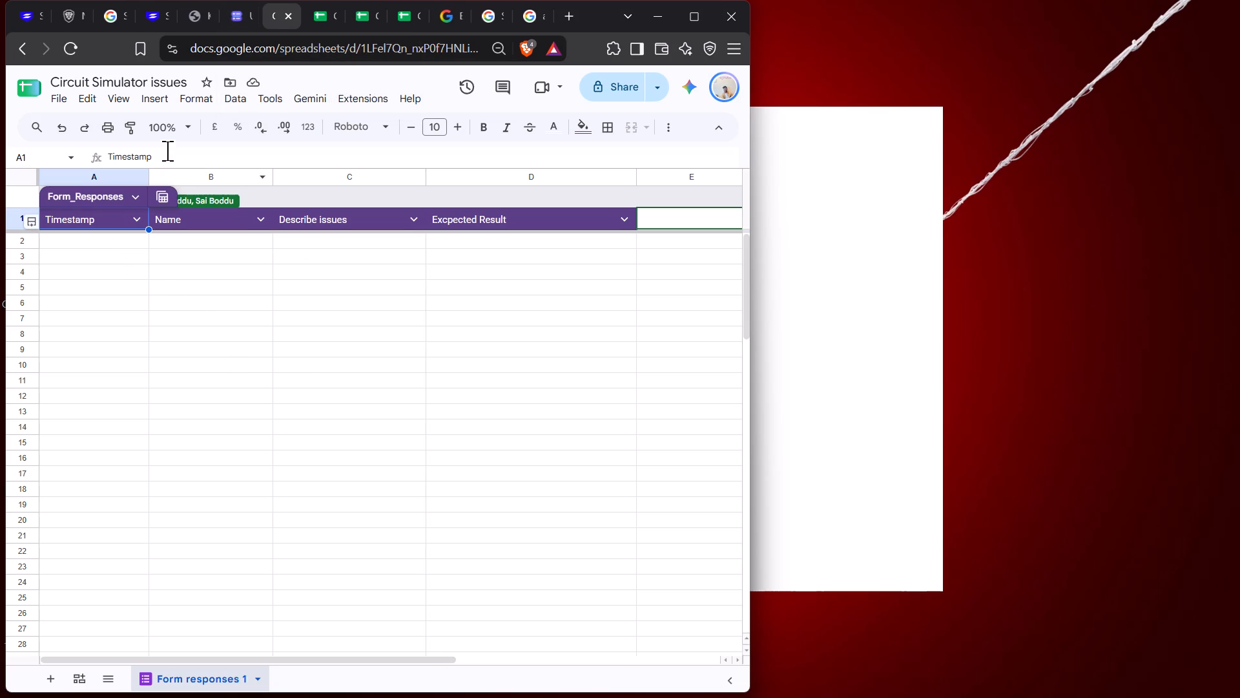
Return to the form's questions and clear the title of the second question, "Describe issues".
left_click(225, 19)
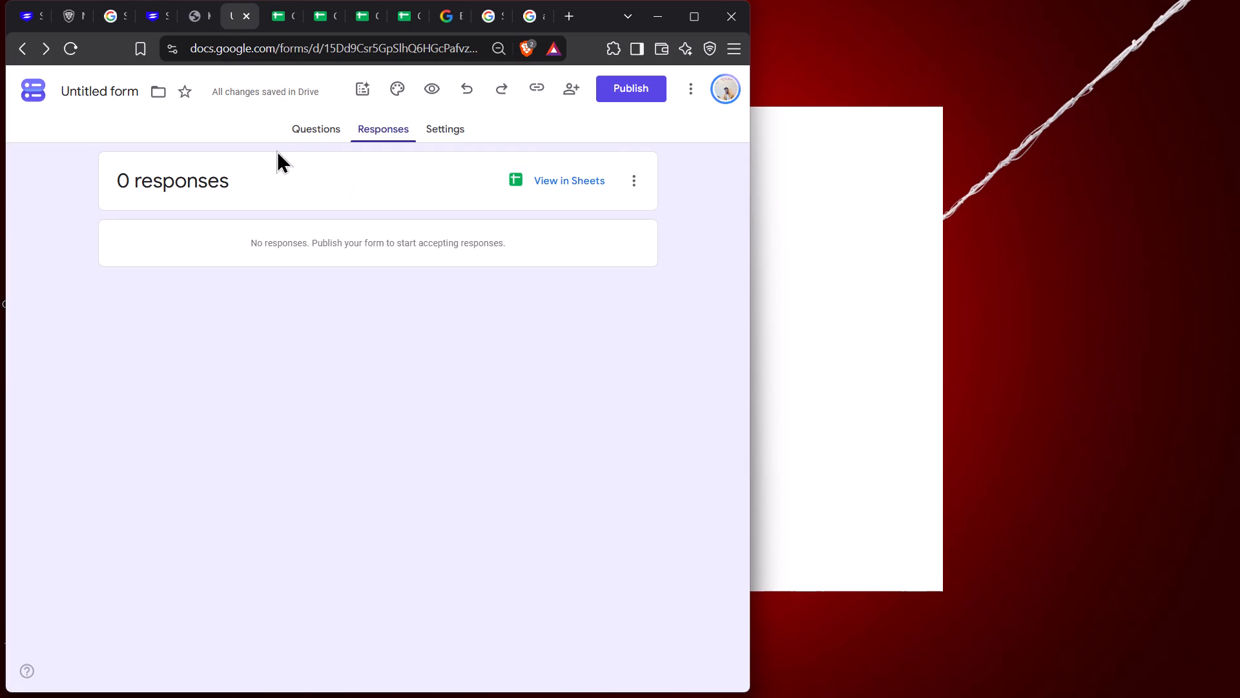
left_click(315, 132)
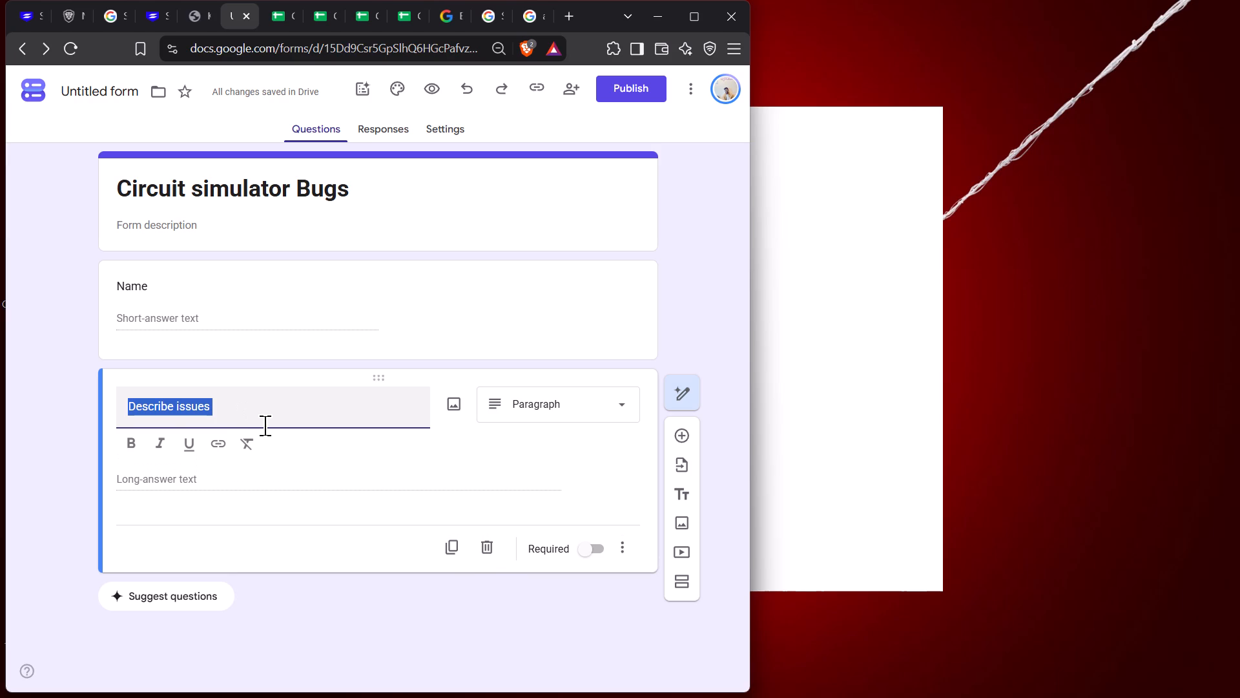
key("BackSpace")
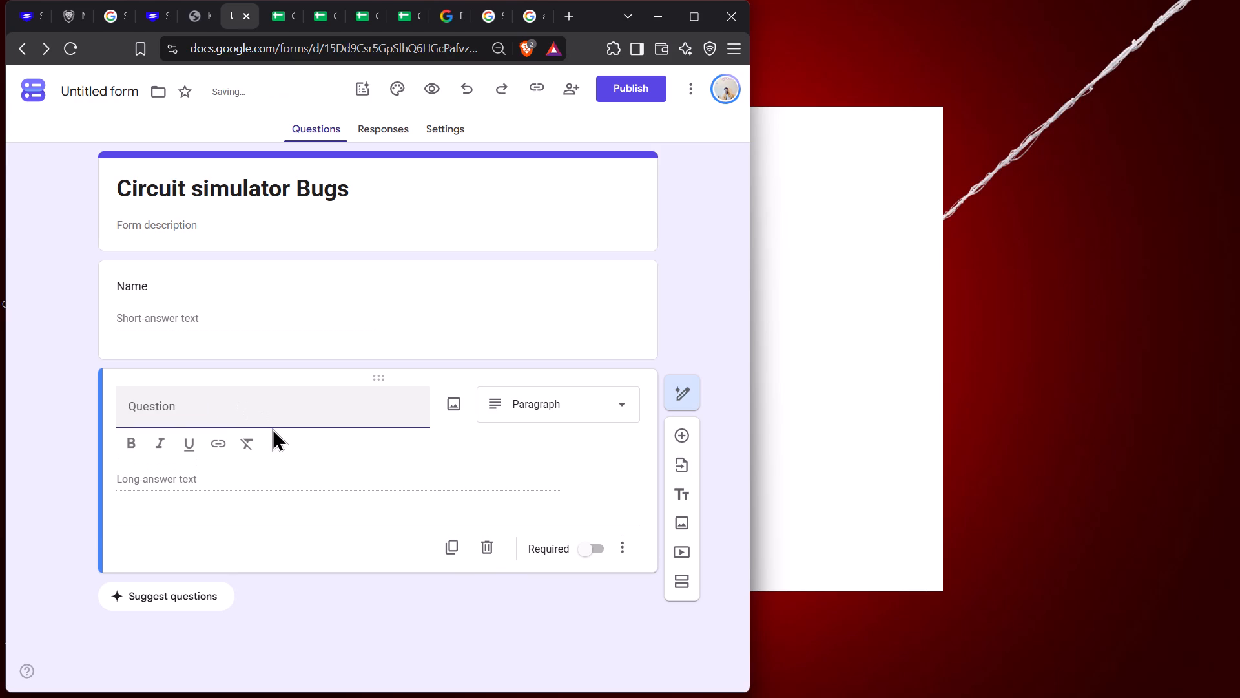
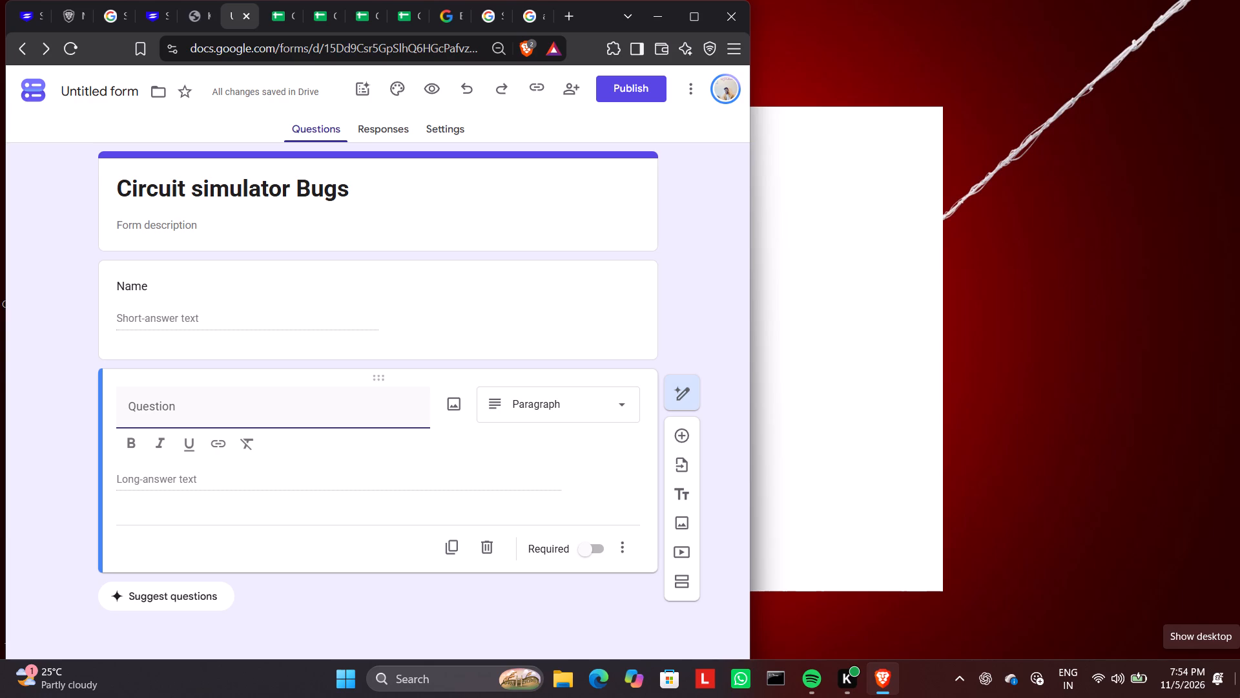
Minimize all open windows to show the desktop.
left_click(1239, 697)
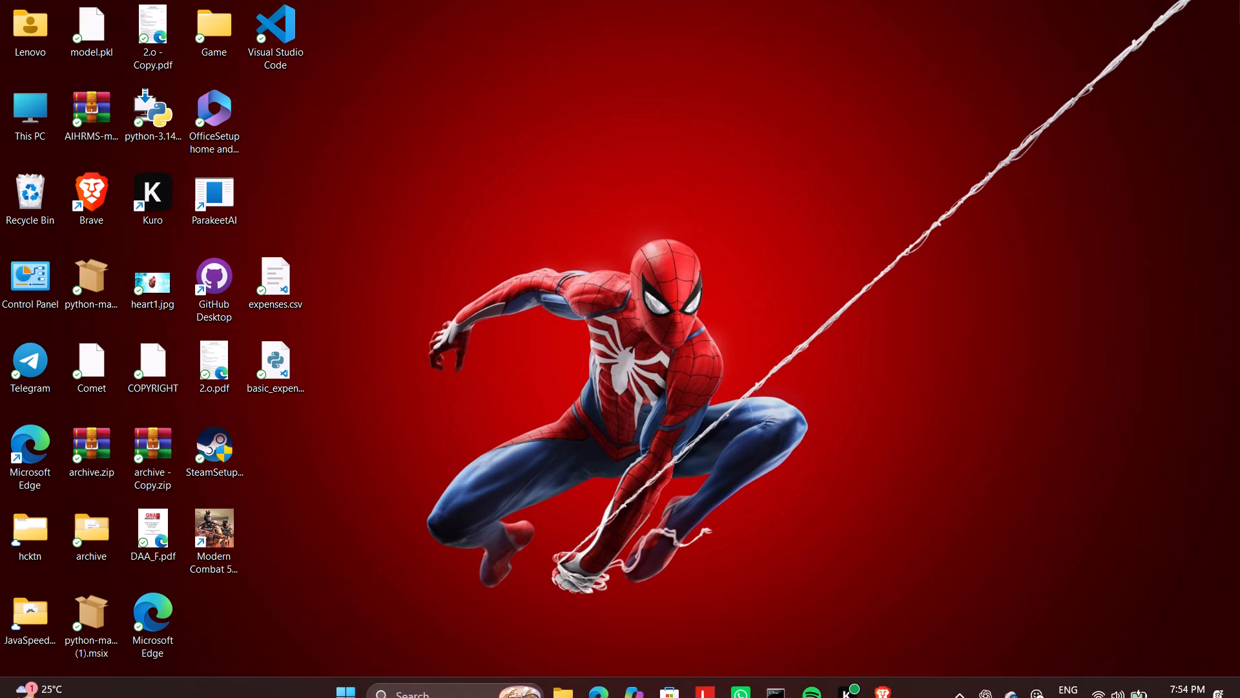
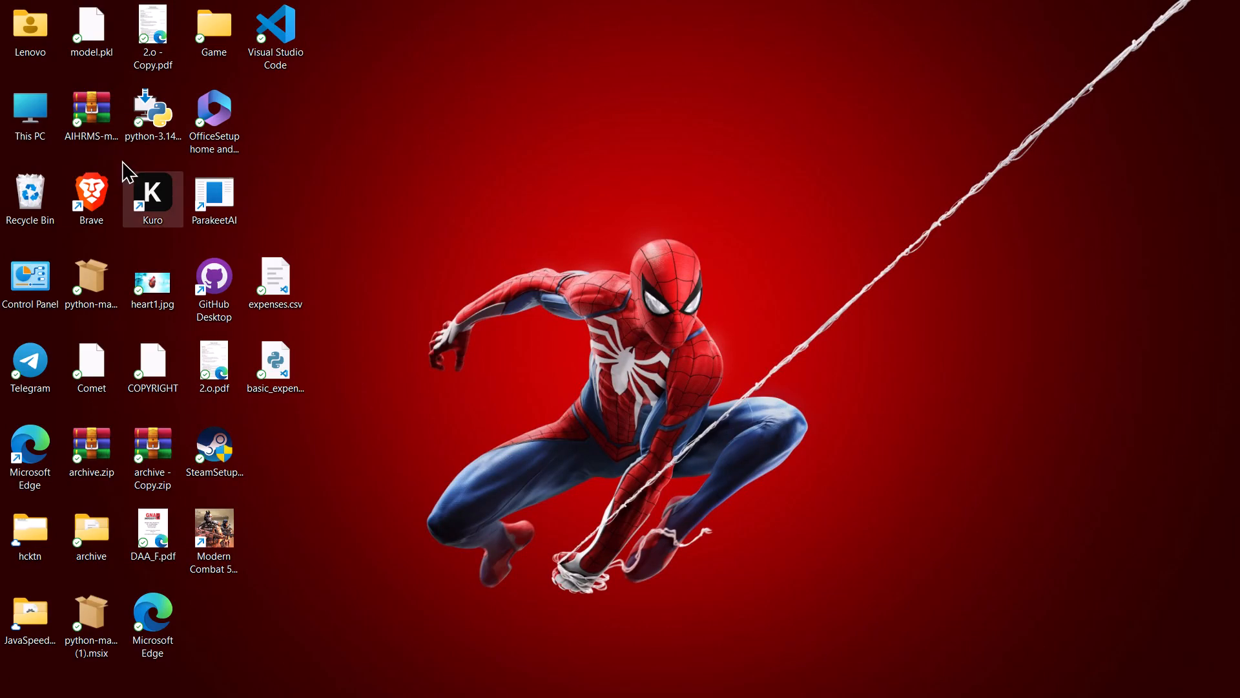
Launch Brave from the desktop and switch to its window holding the Circuit simulator Bugs form.
double_click(94, 185)
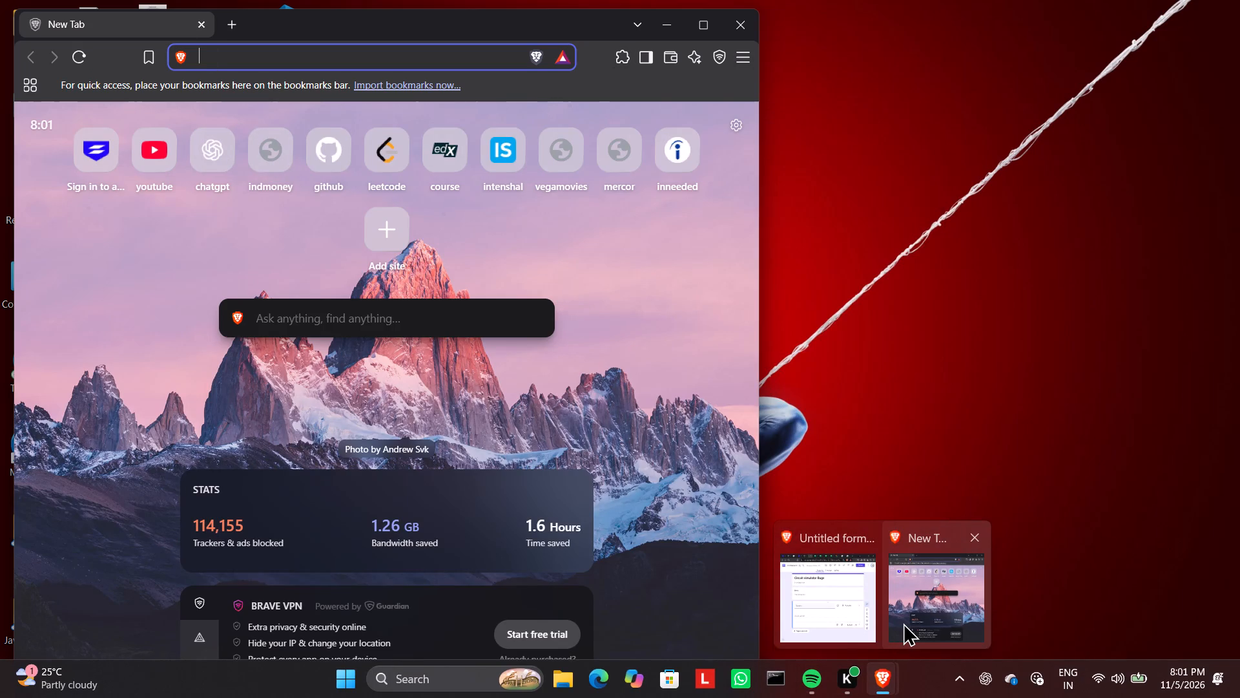
left_click(849, 599)
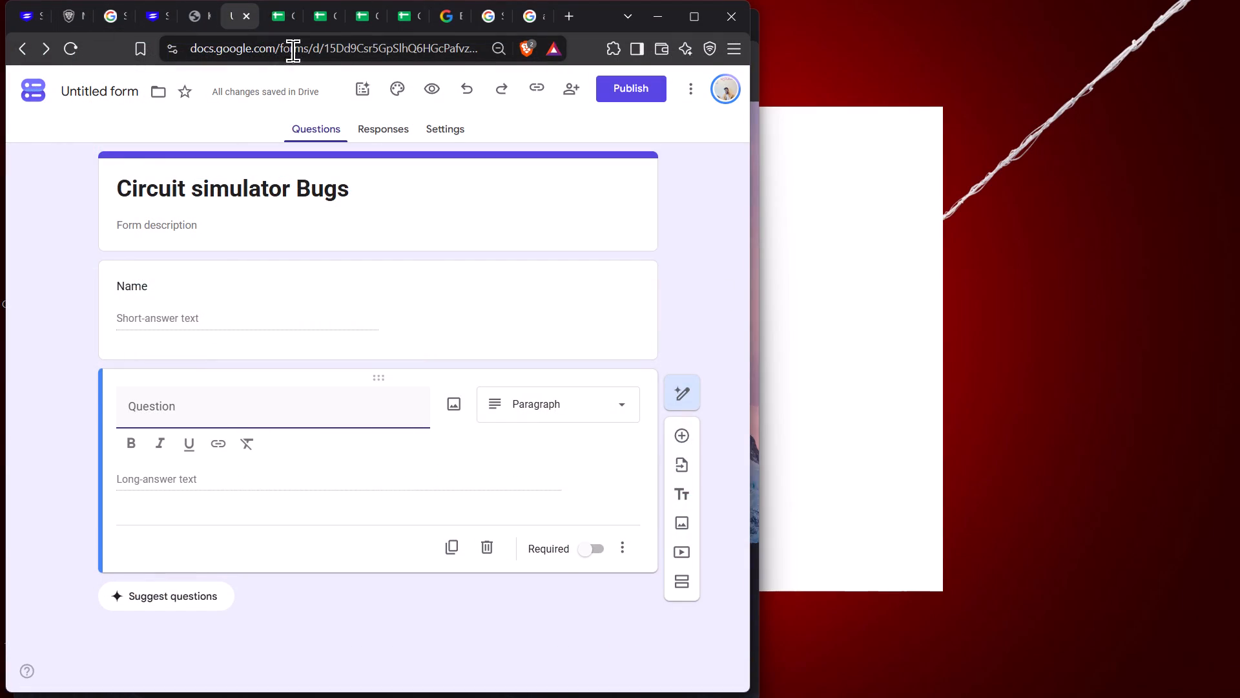
Open a new browser tab and enter "what" as the address or search text.
left_click(564, 14)
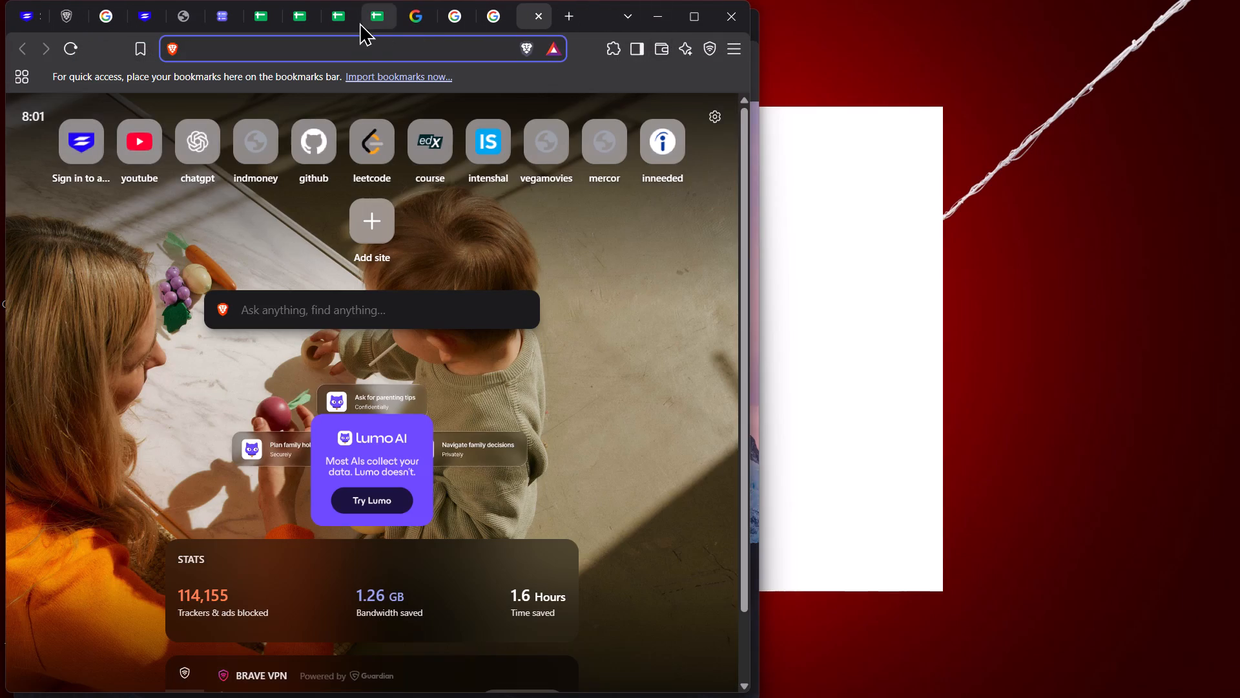
type("wha")
key("t")
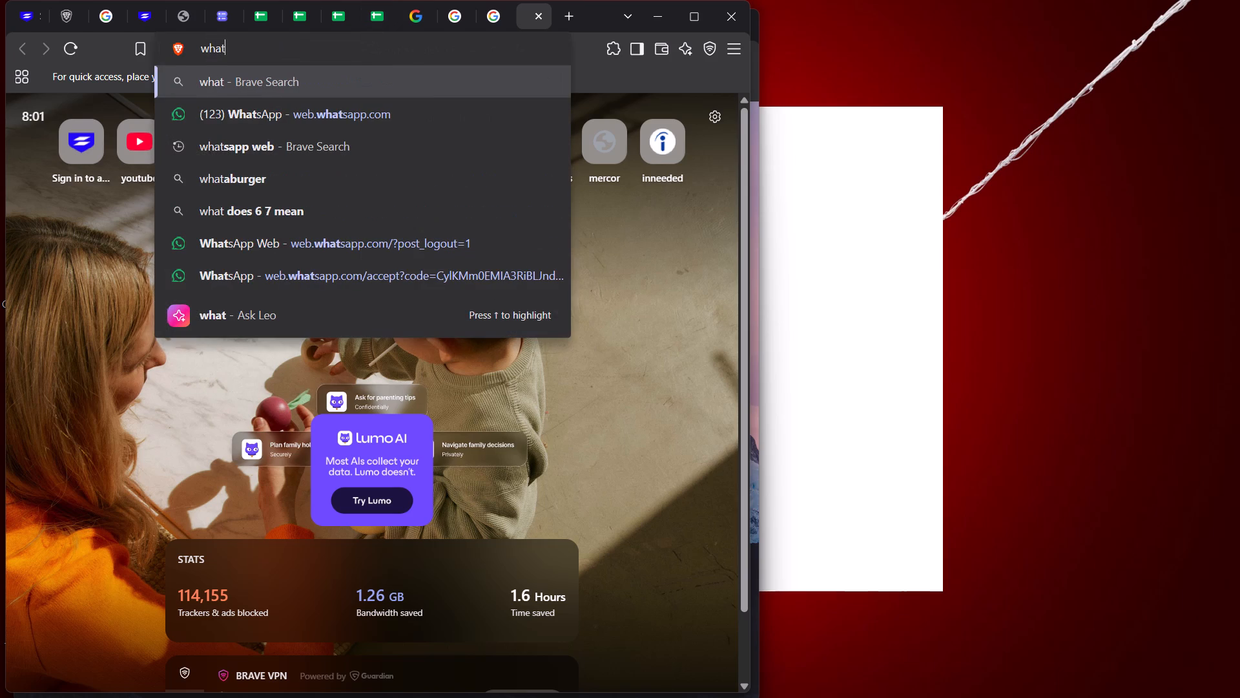
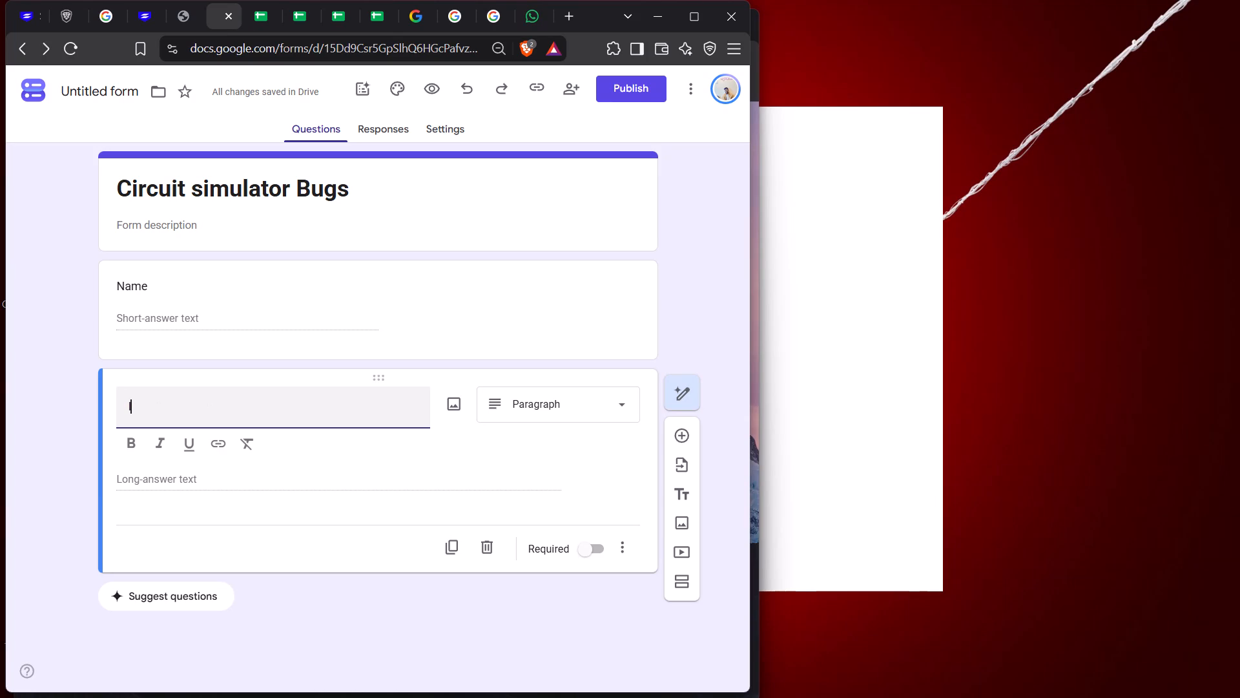
Title the paragraph question below Name "Issues with location".
type("ssues")
key("space")
type("wi")
type("th")
key("space")
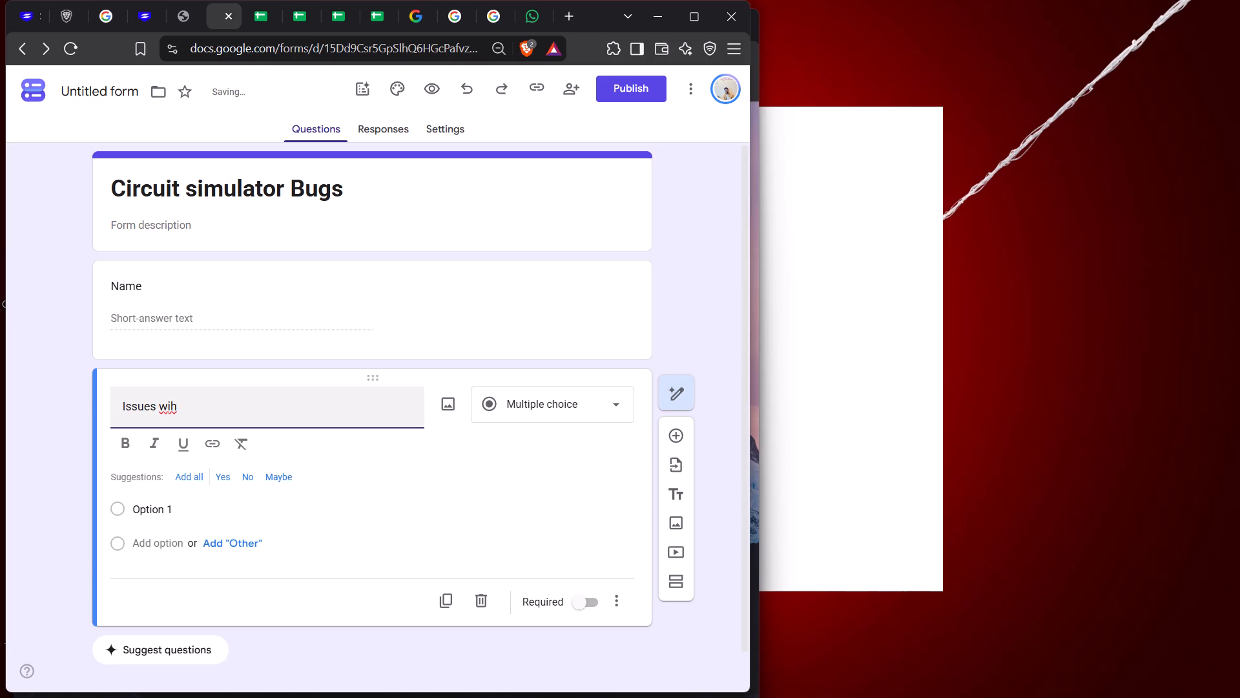
key("BackSpace")
key("BackSpace")
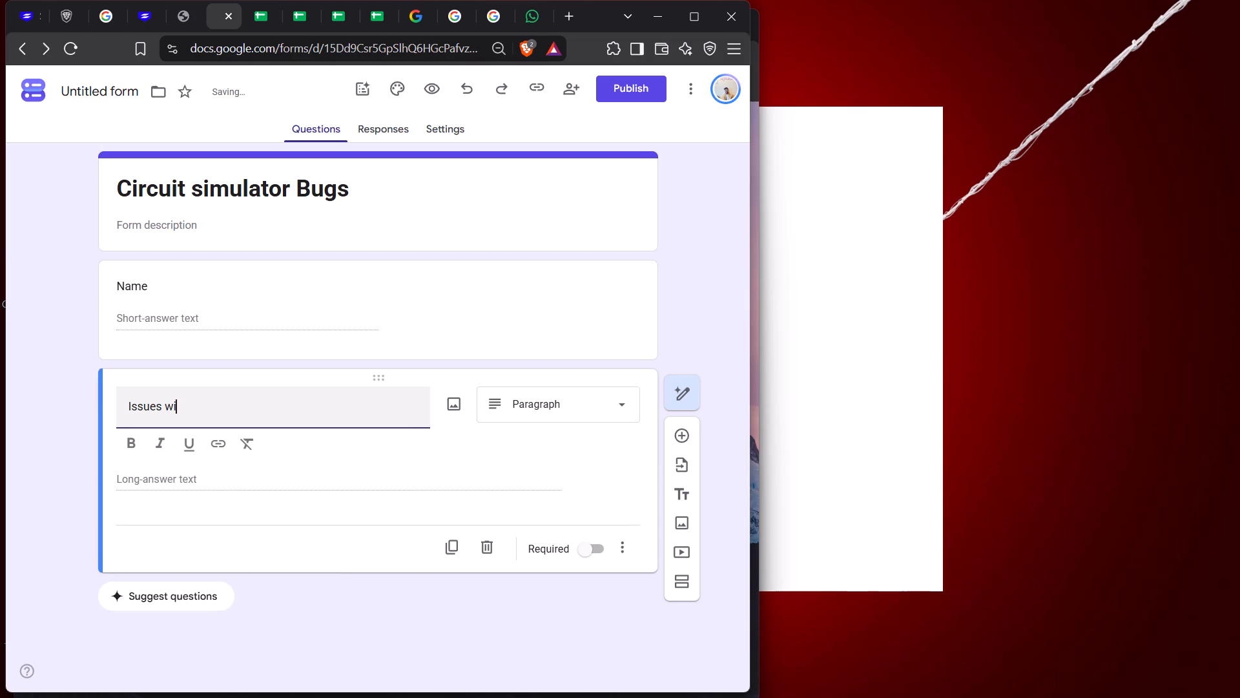
key("BackSpace")
type("ith")
key("space")
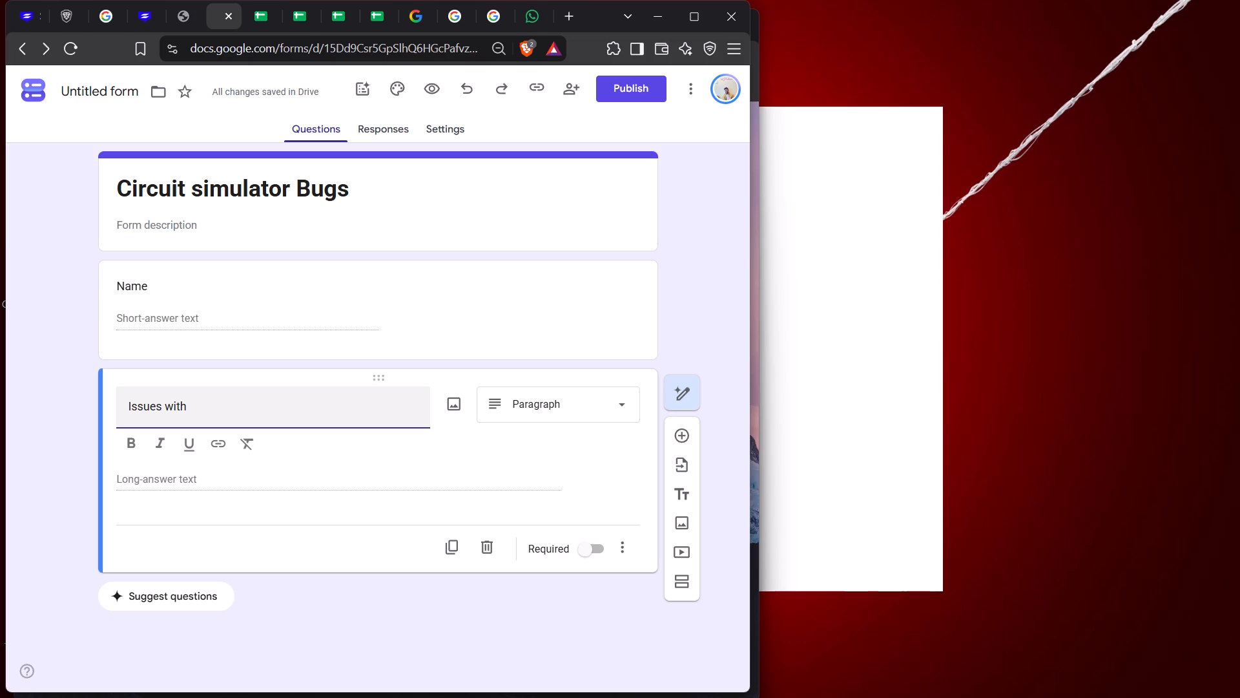
type("lo")
type("cation")
key("space")
Add a question titled "Expected Result" and set its answer type to Paragraph.
left_click(685, 434)
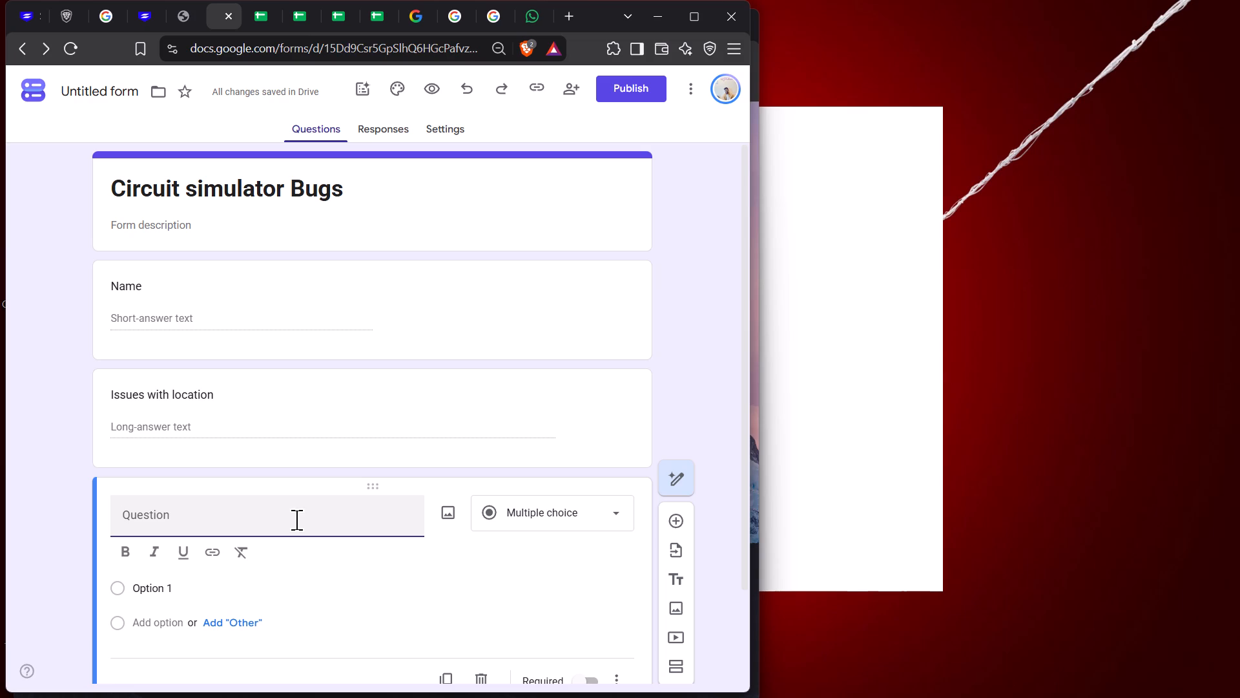
type("Ex")
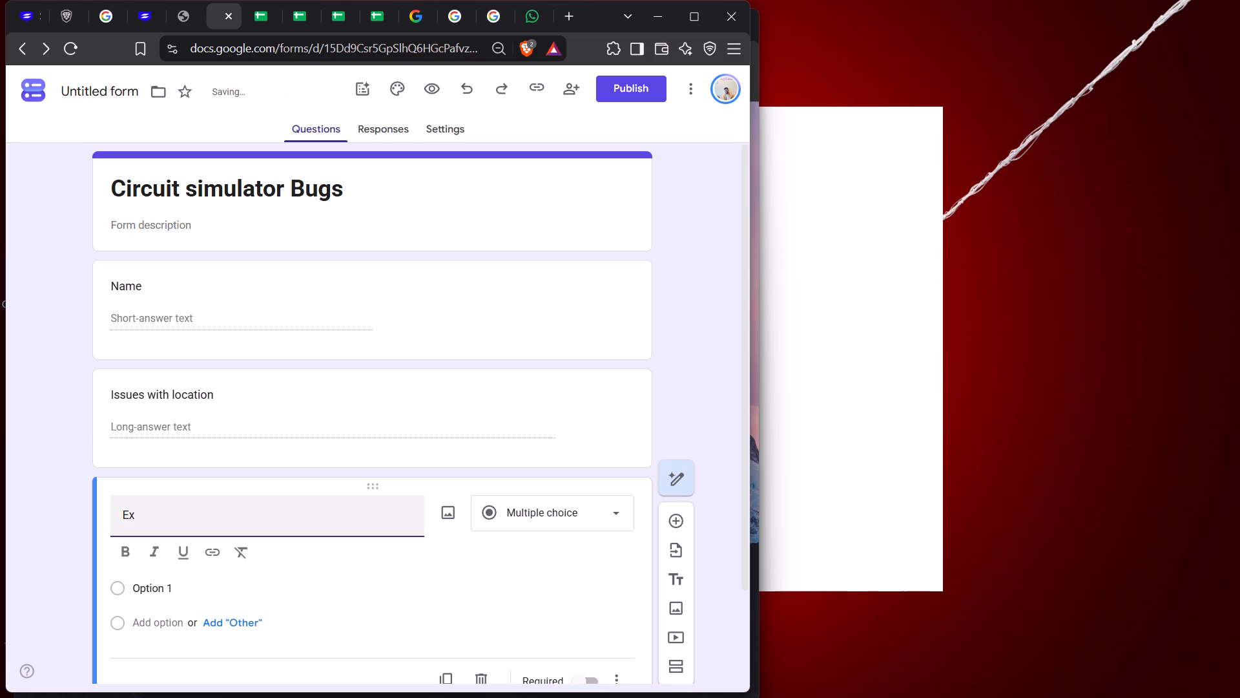
type("pected")
key("space")
type("Result")
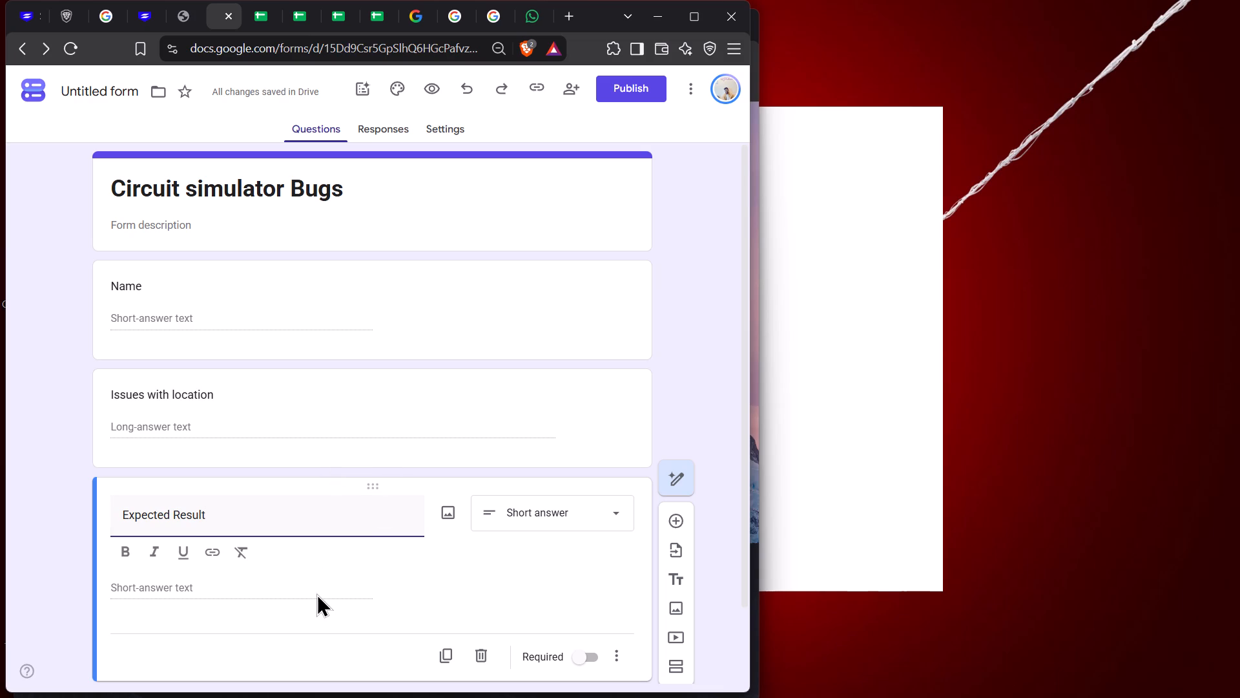
left_click(319, 575)
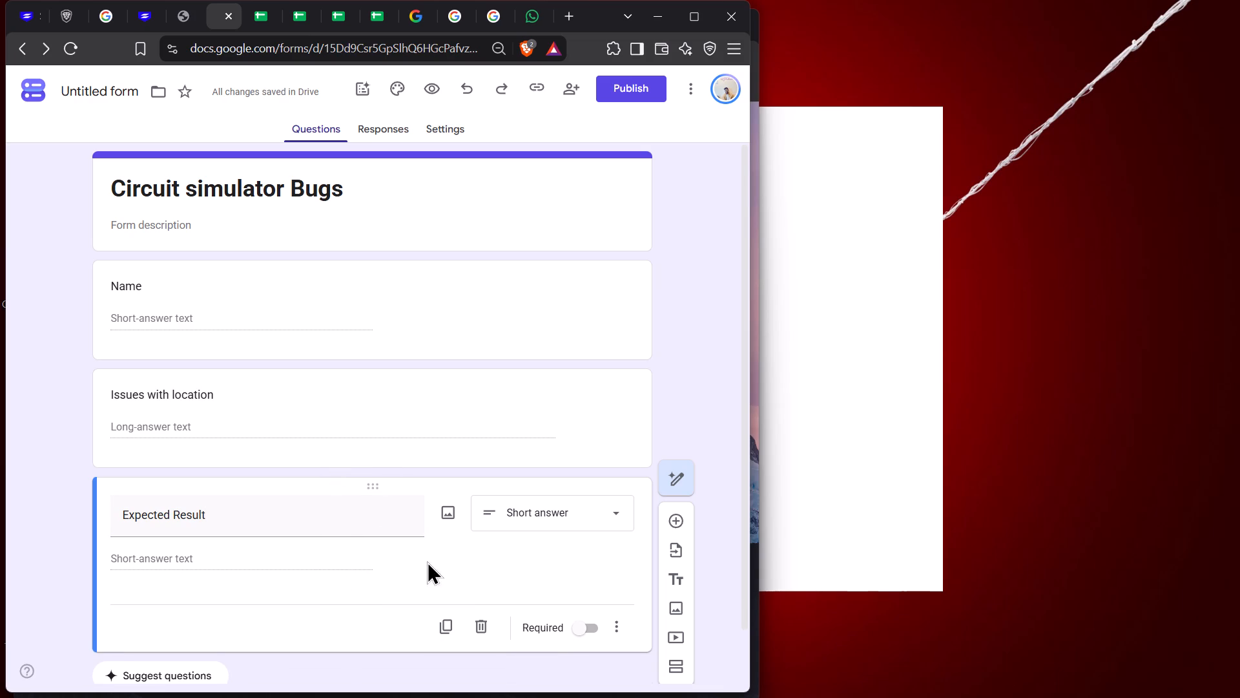
left_click(616, 523)
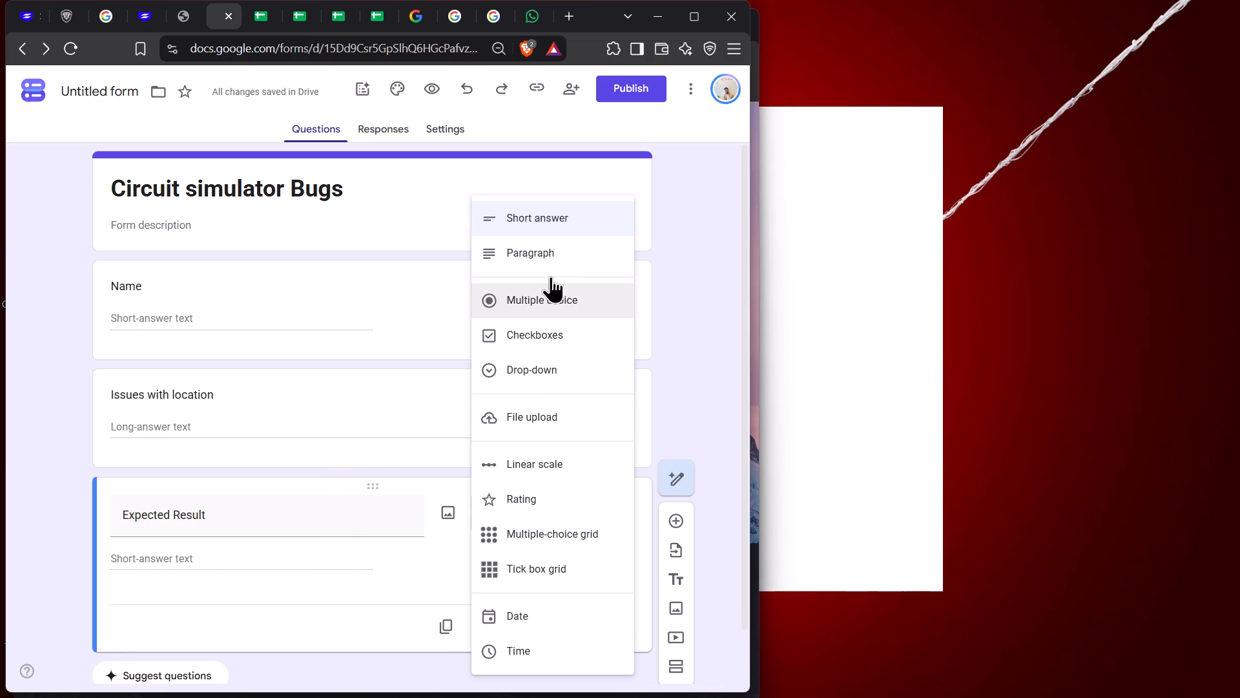
left_click(550, 266)
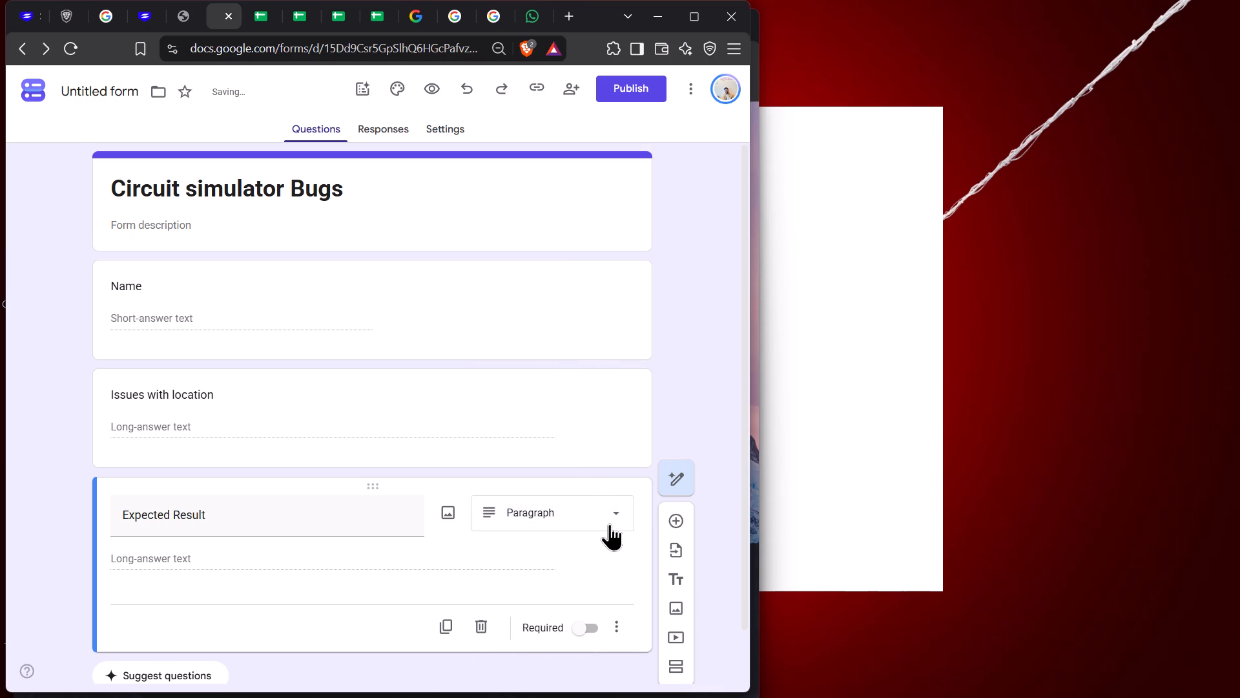
left_click(608, 516)
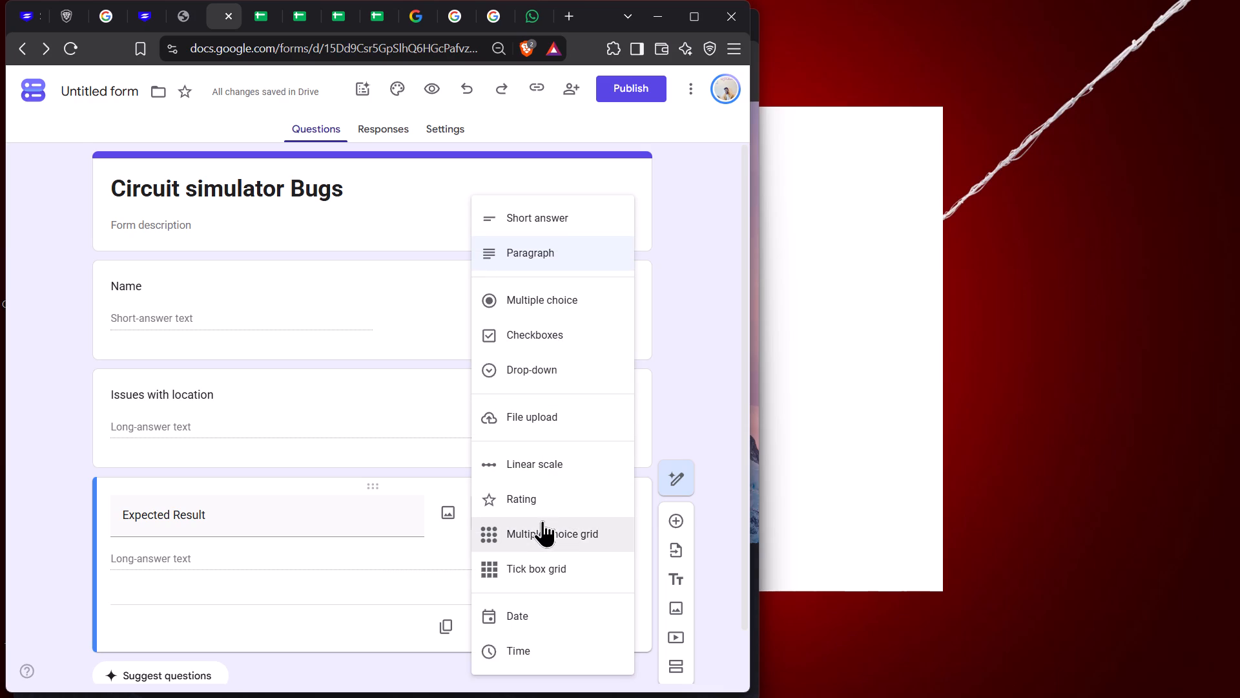
left_click(351, 583)
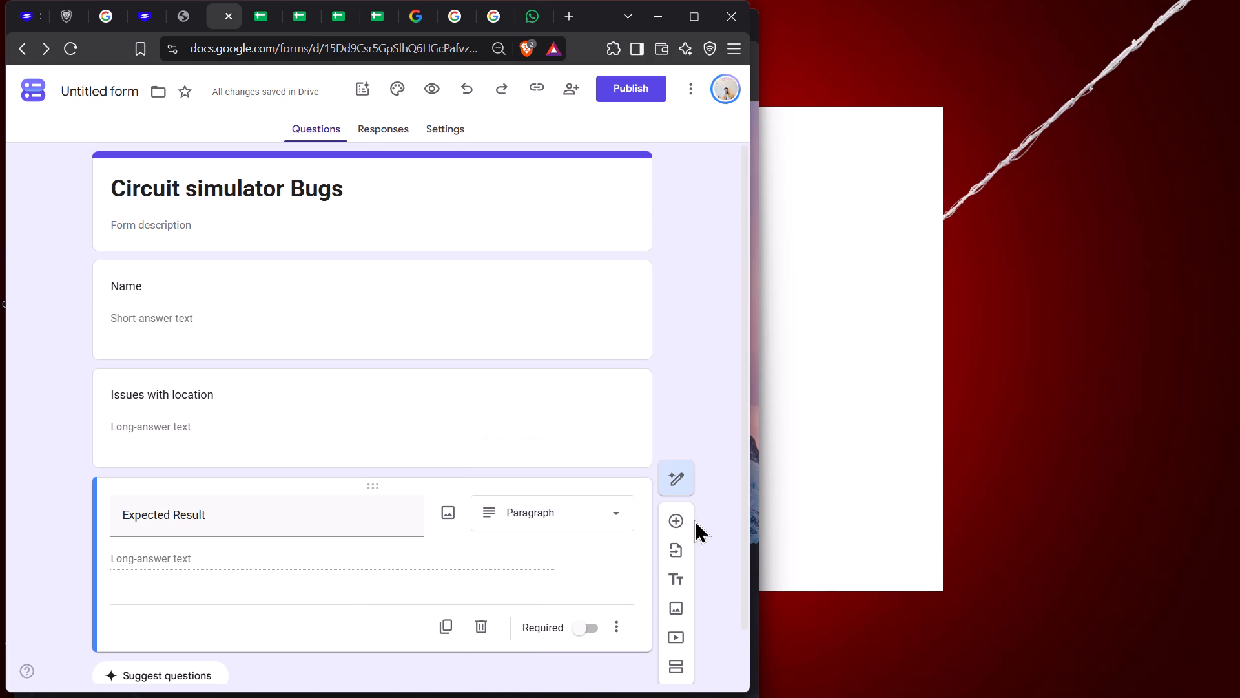
Add a question titled "Upload Excel sheet" and set its answer type to File upload.
left_click(677, 519)
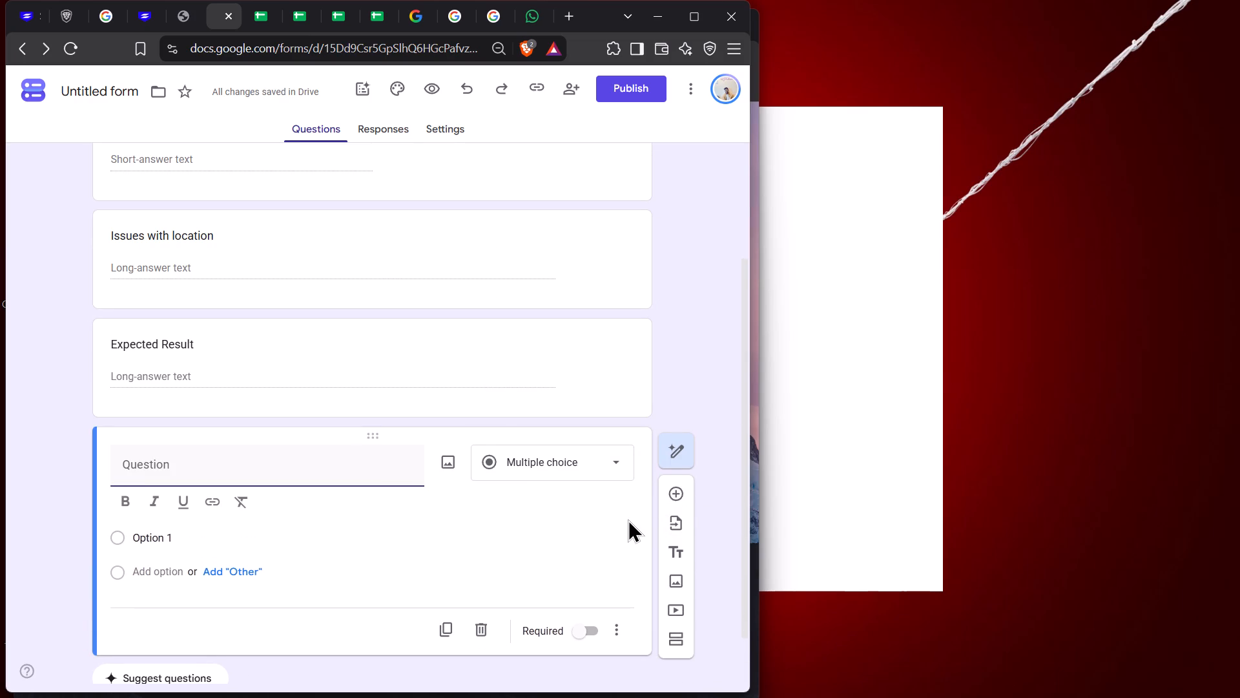
key("shift+u")
type("pload")
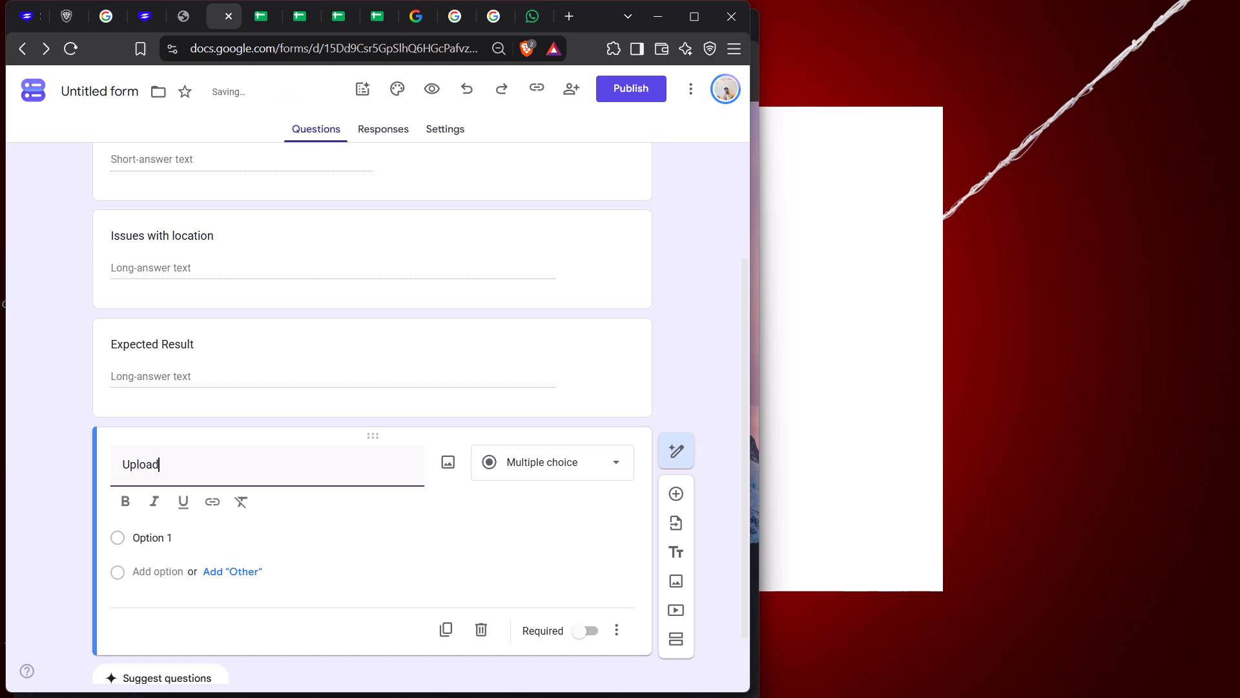
key("space")
type("Excel sheet")
key("space")
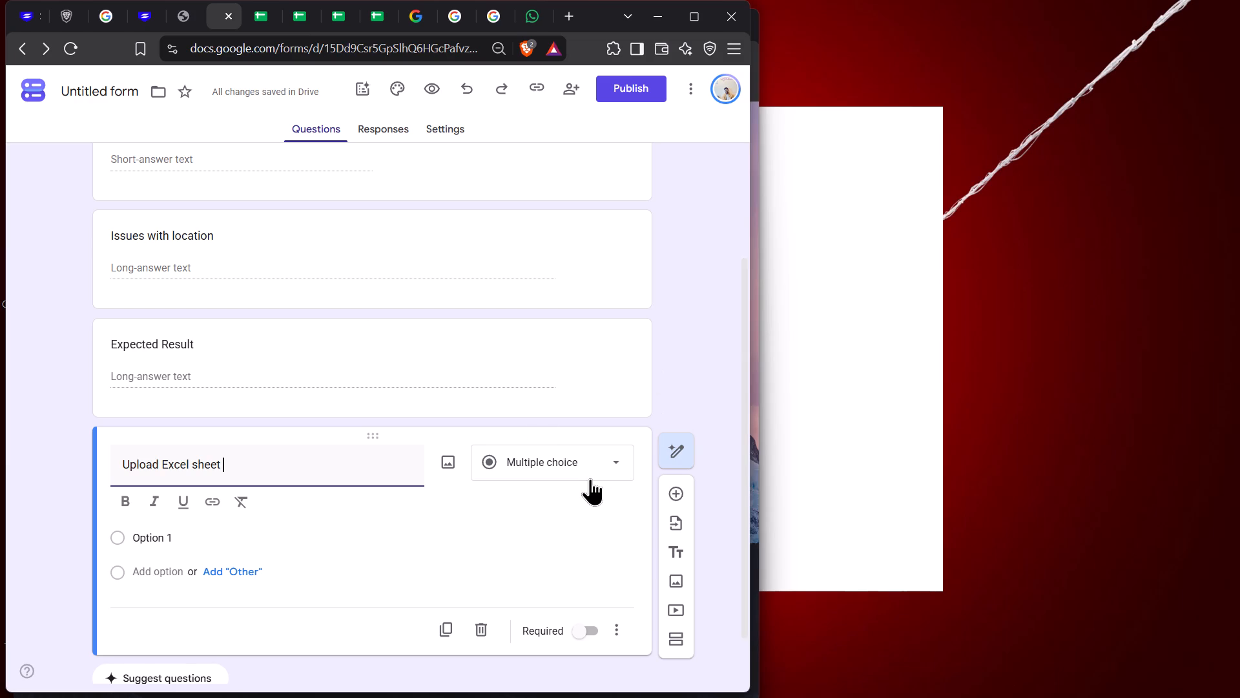
left_click(588, 461)
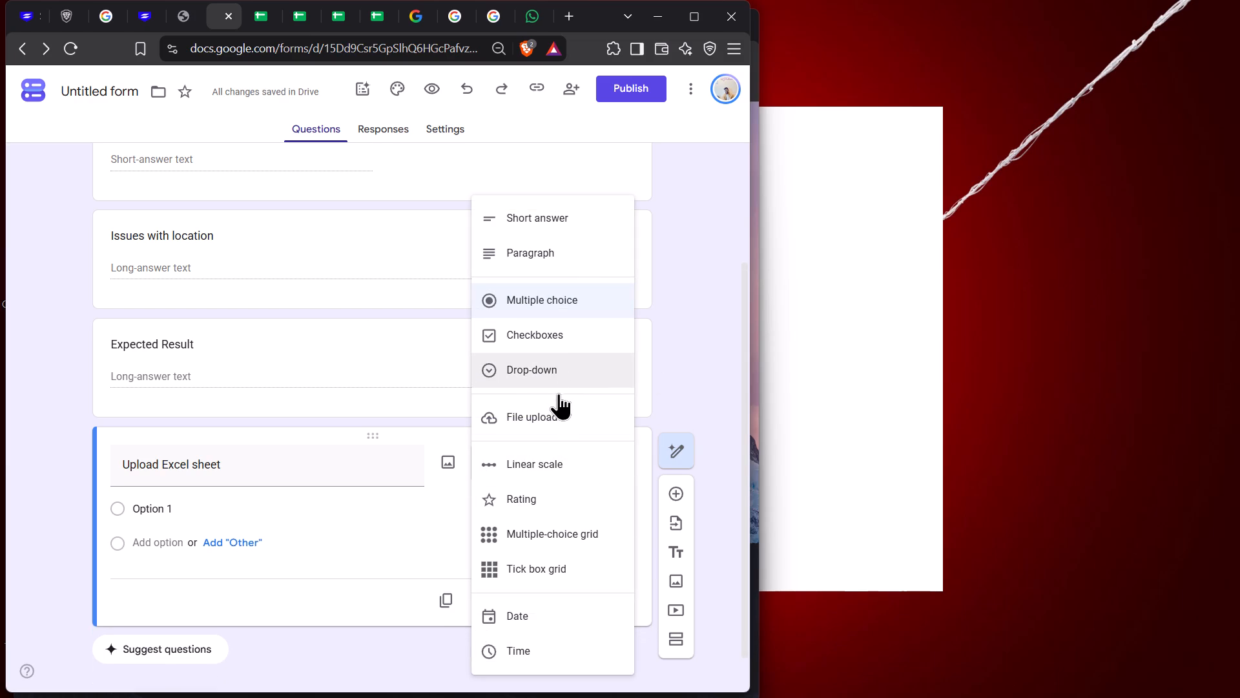
left_click(559, 402)
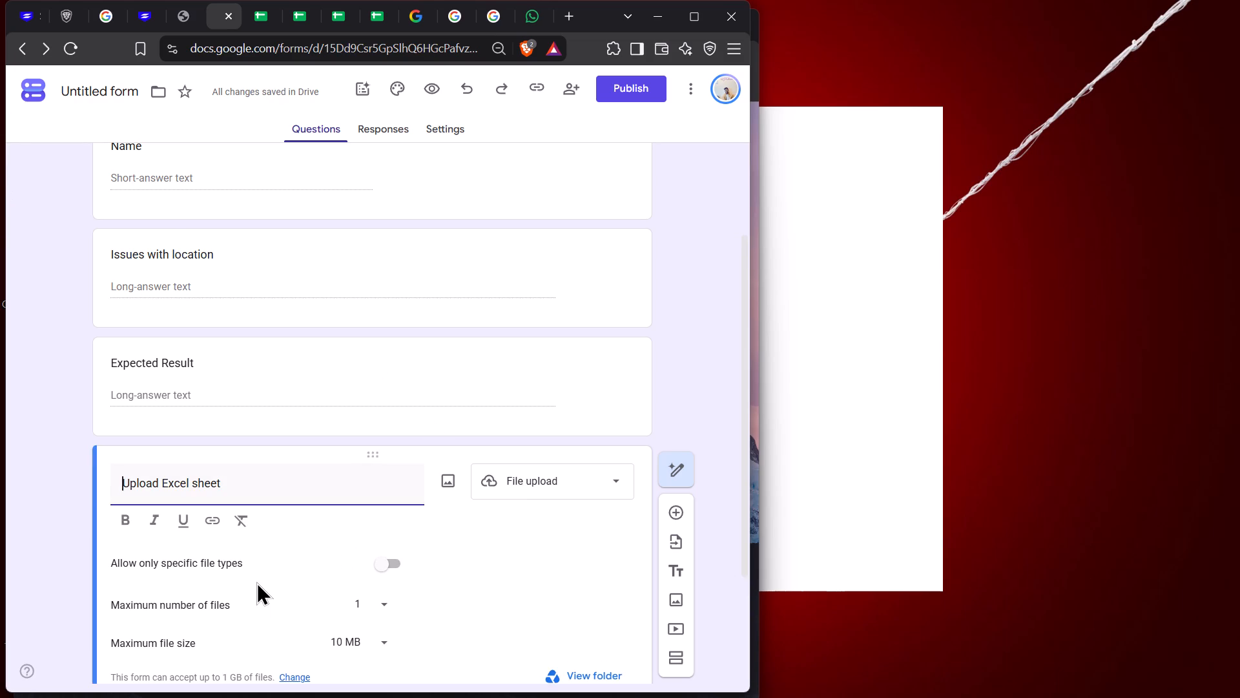
Choose 10 MB as the maximum file size for the Excel sheet upload question.
scroll(257, 581, "down", 2)
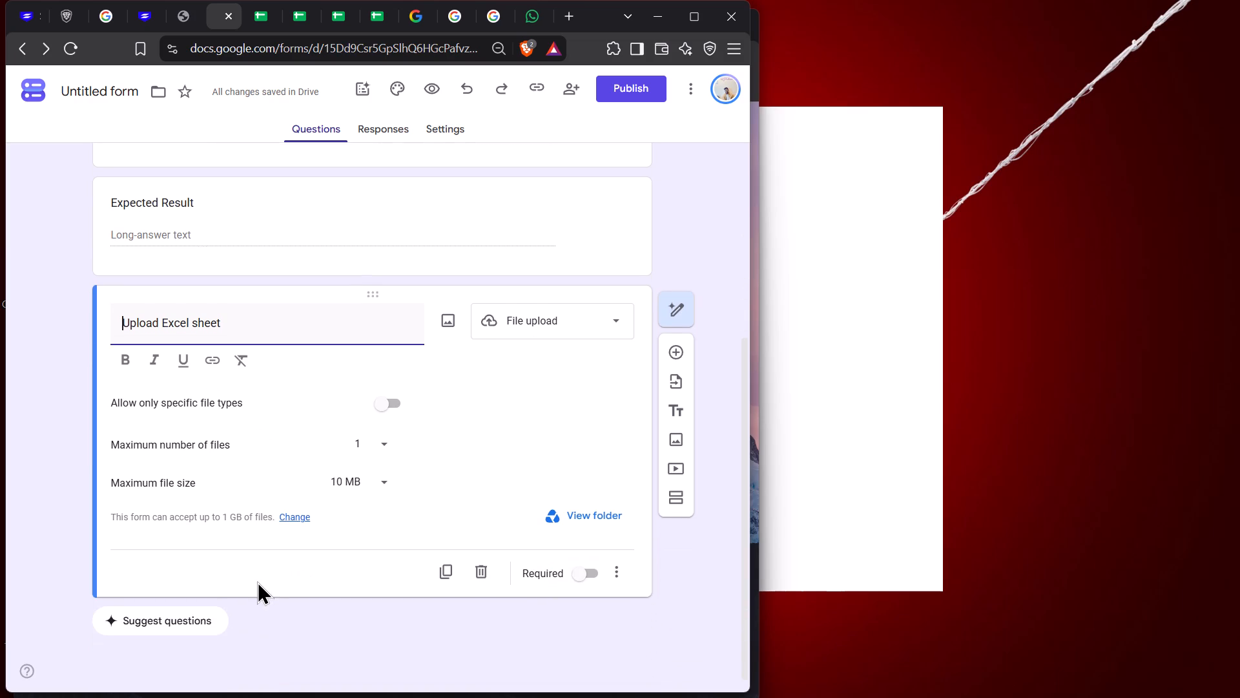
left_click(384, 484)
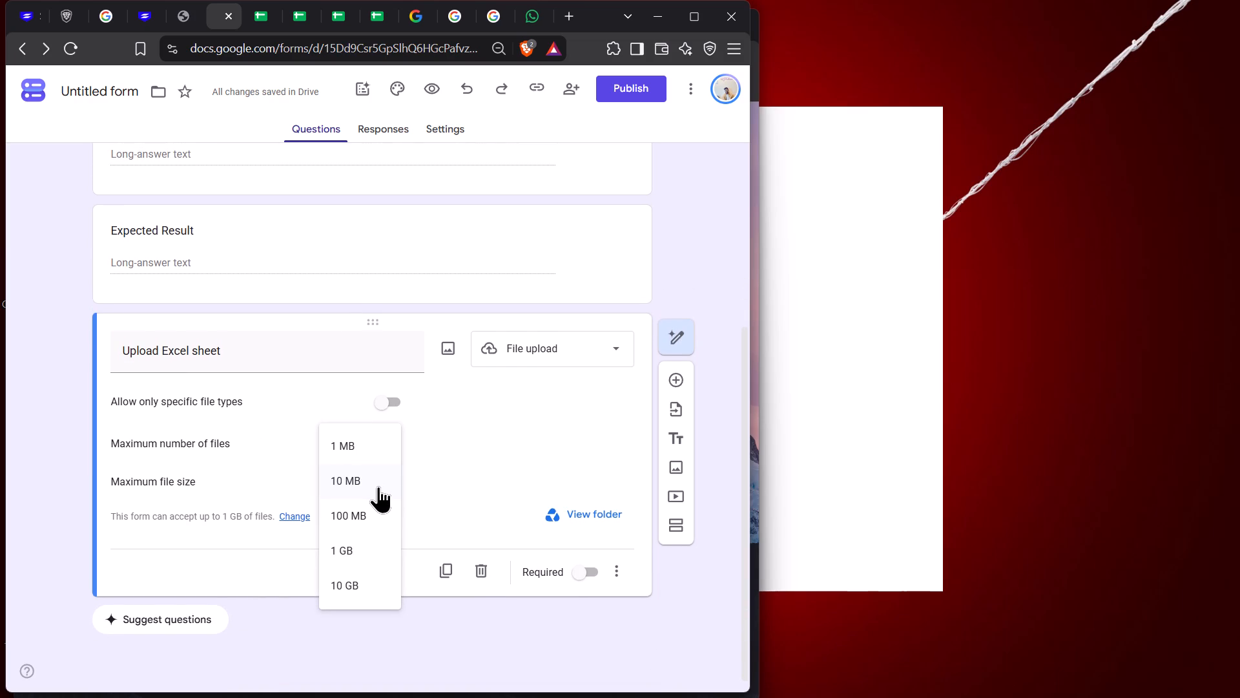
left_click(369, 483)
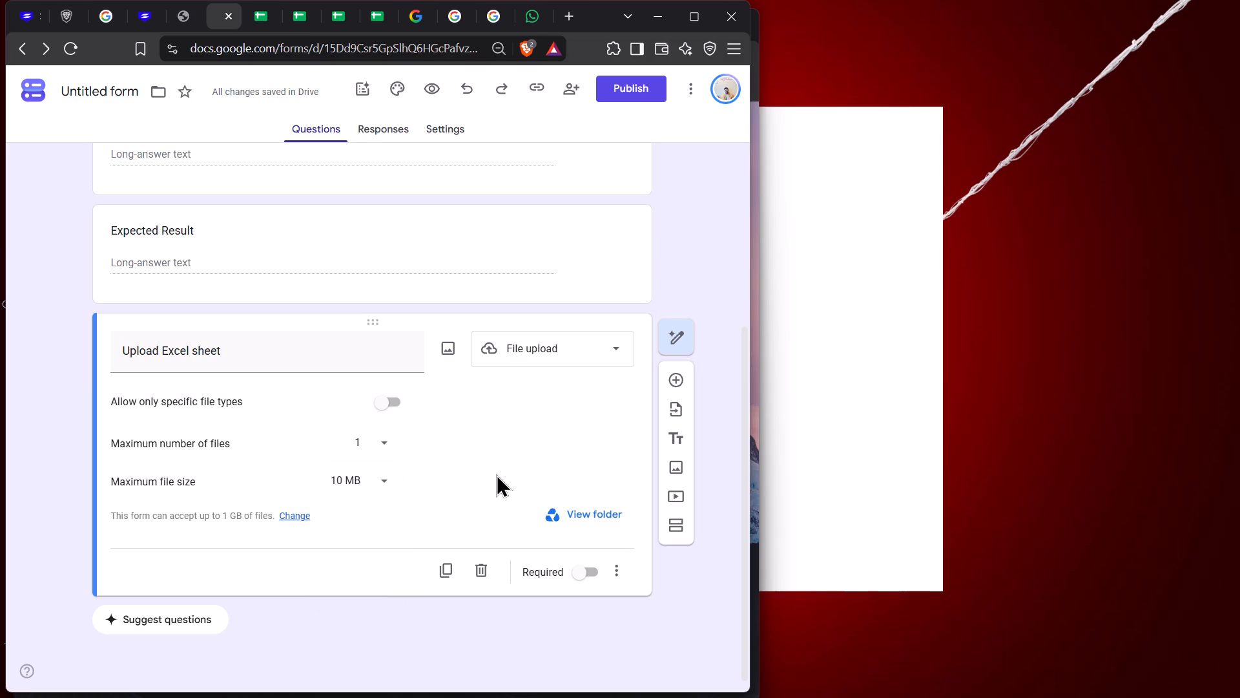
left_click(615, 347)
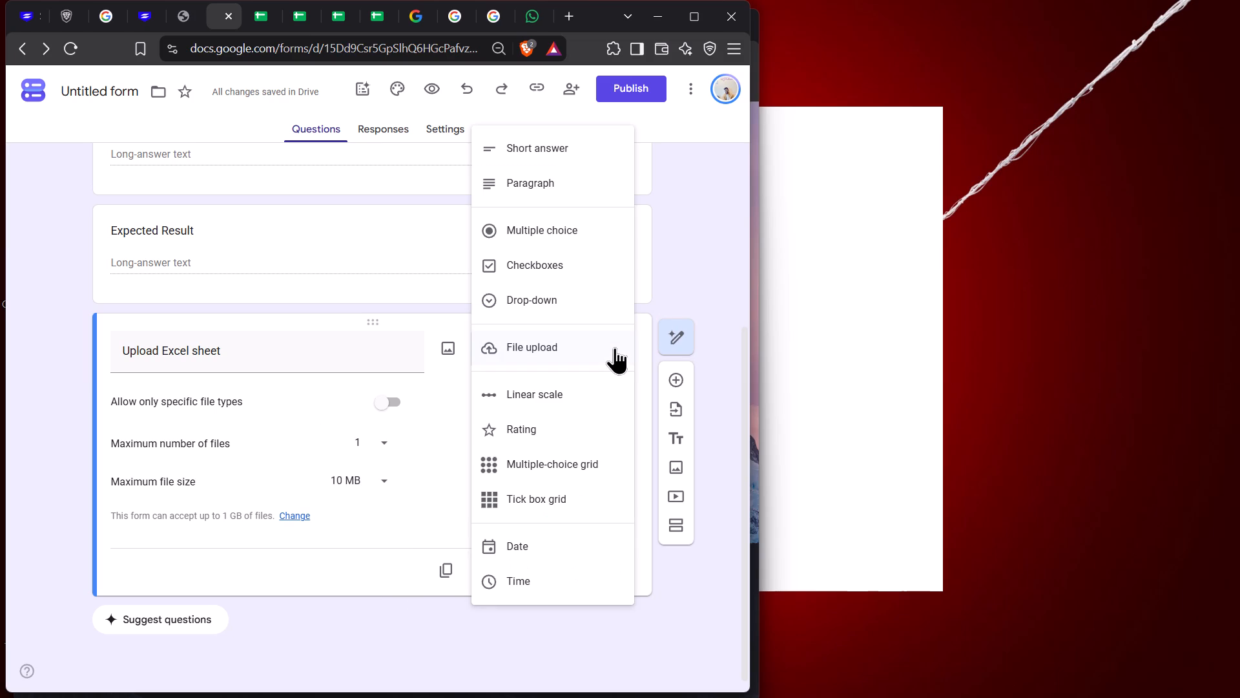
left_click(442, 414)
Open the form's linked responses spreadsheet and examine its column headers against the form questions.
scroll(515, 451, "up", 1)
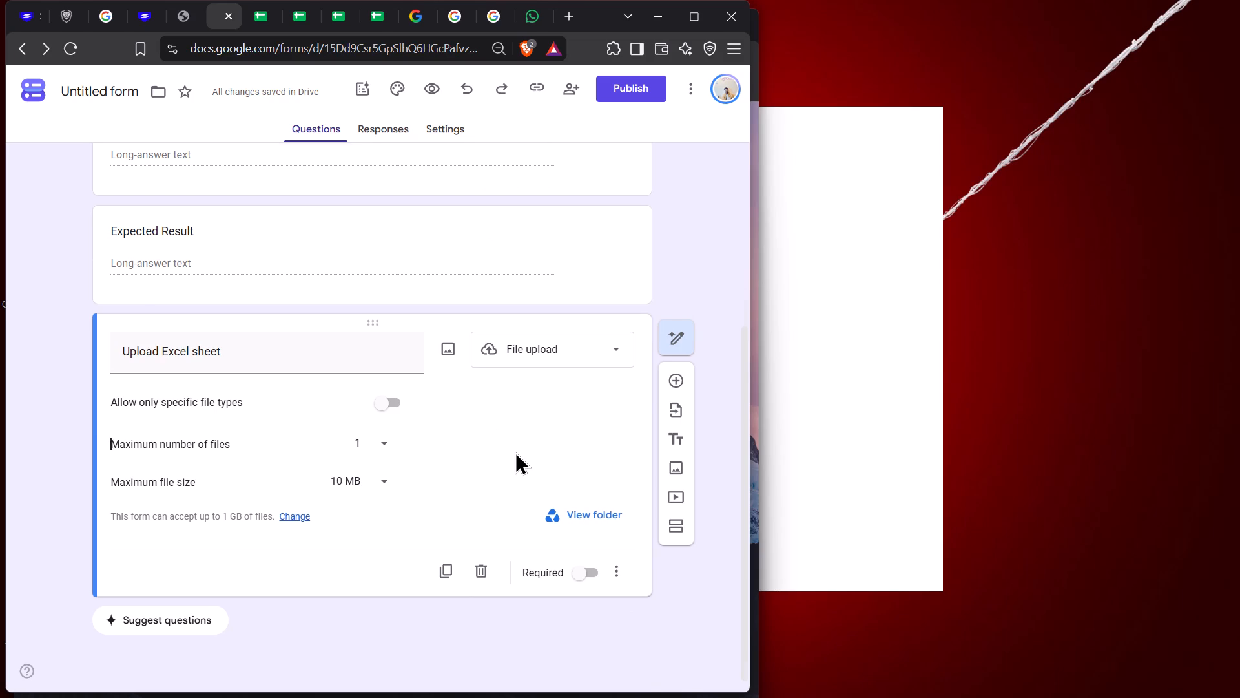
scroll(515, 451, "up", 12)
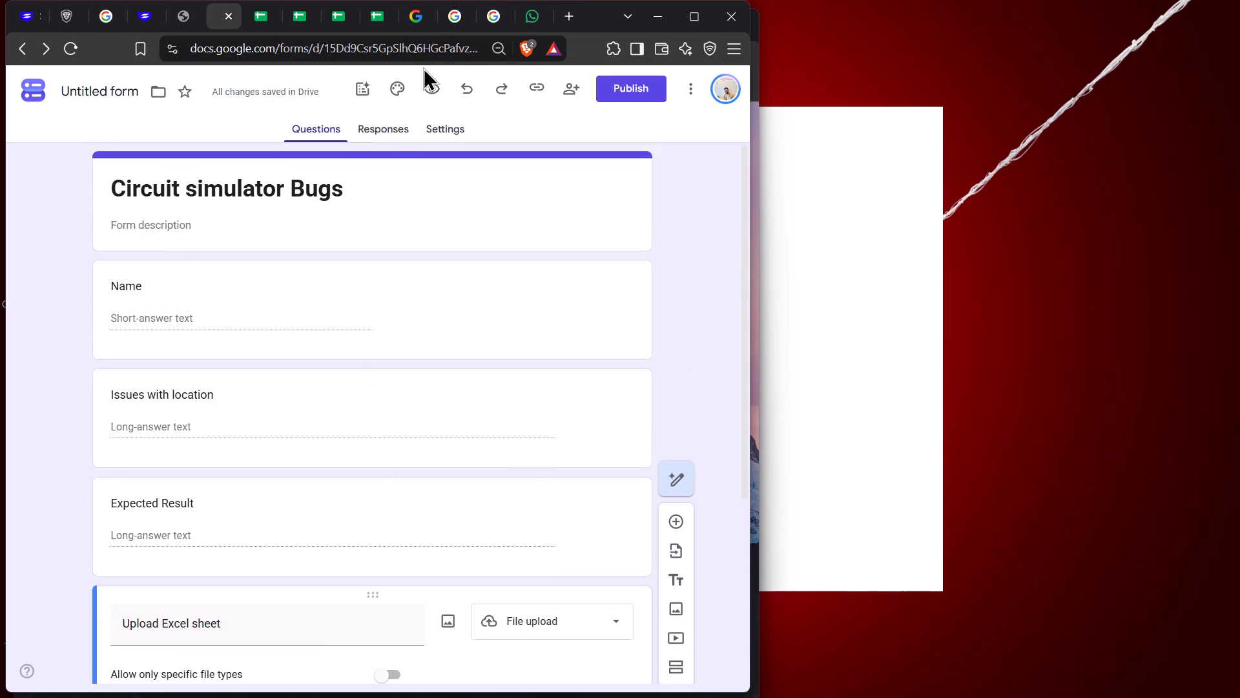
left_click(391, 129)
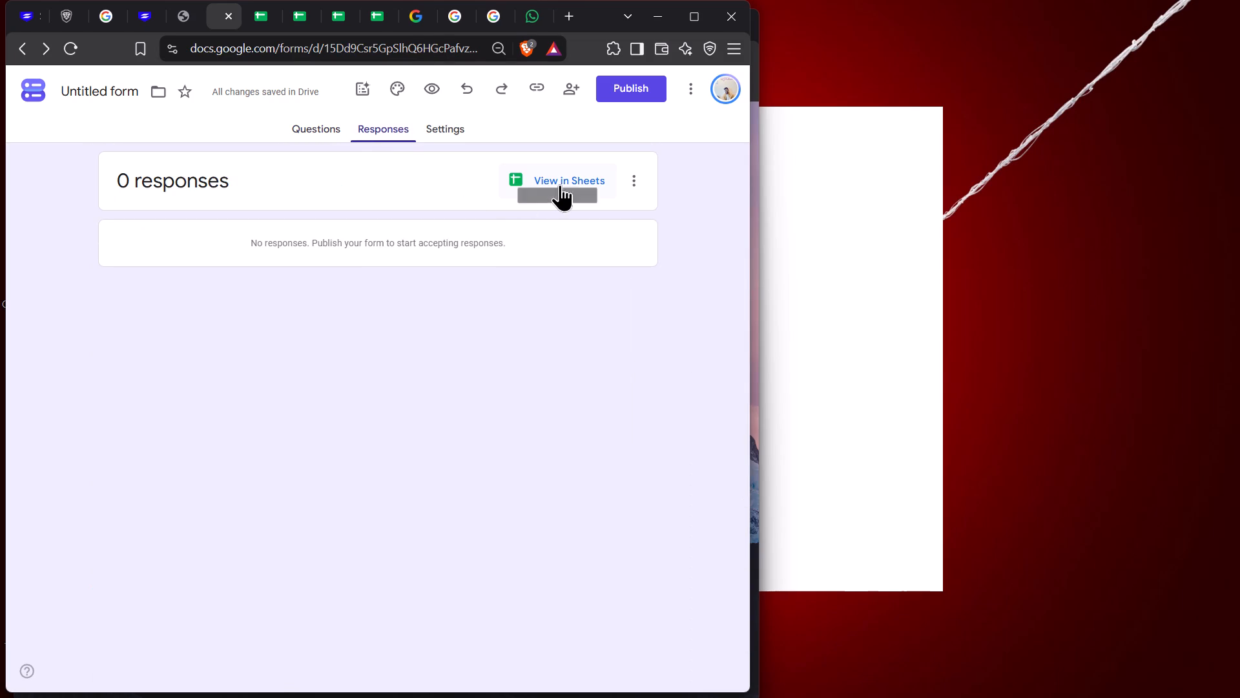
left_click(564, 181)
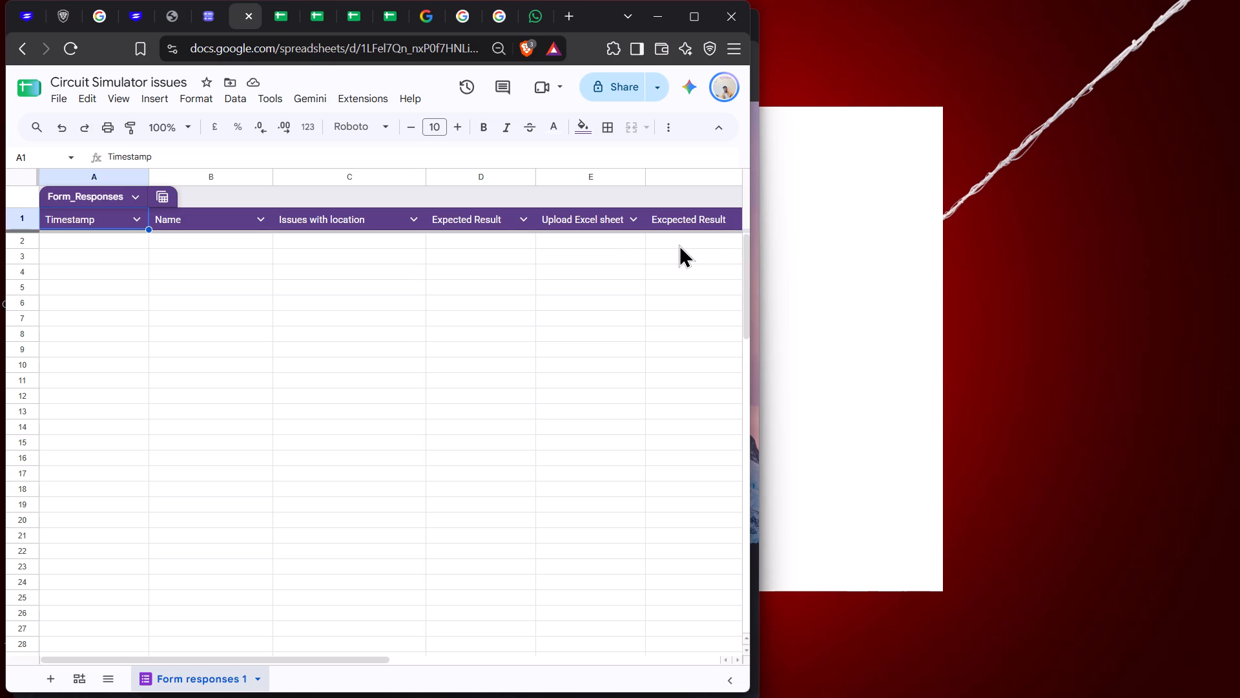
scroll(679, 244, "down", 2)
scroll(679, 244, "up", 7)
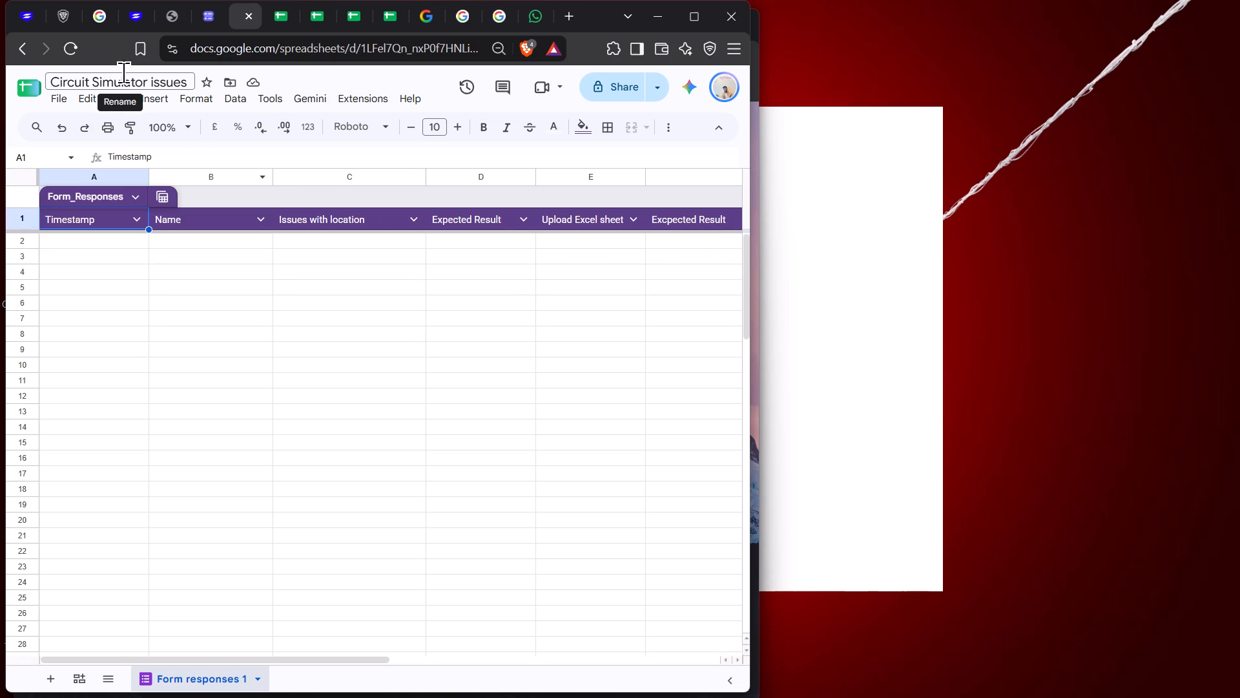
Return to the form and review all its questions from Name to the Excel sheet upload.
left_click(200, 16)
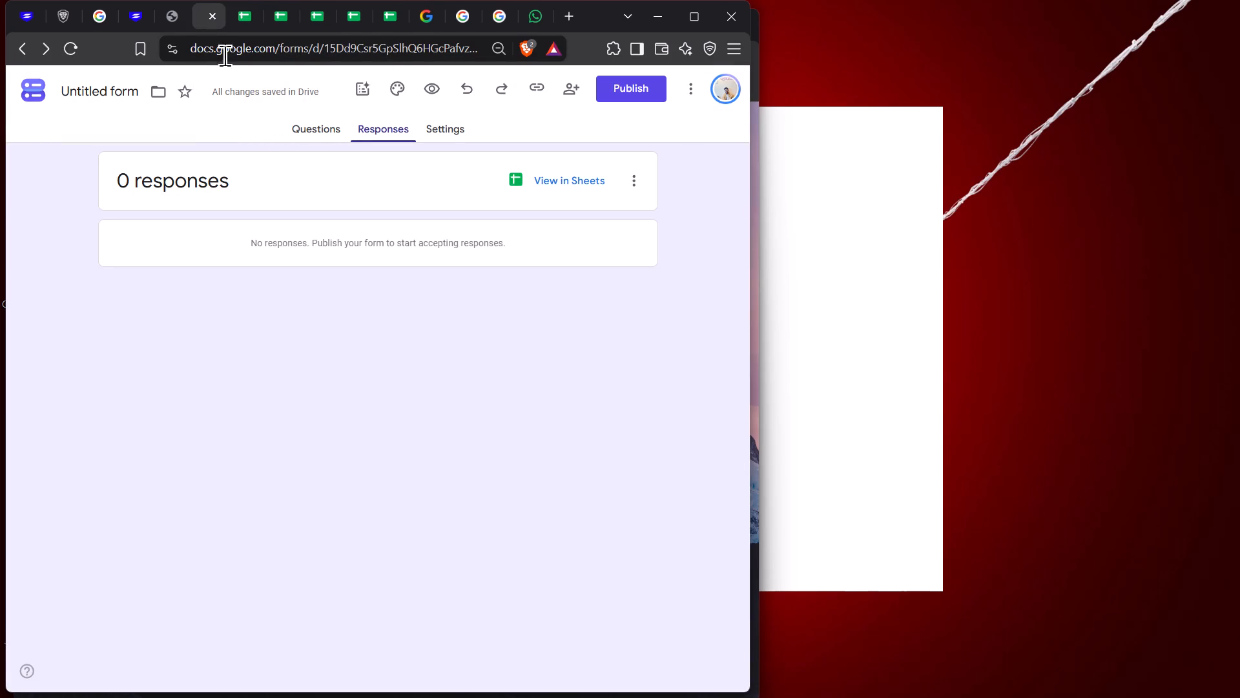
left_click(301, 123)
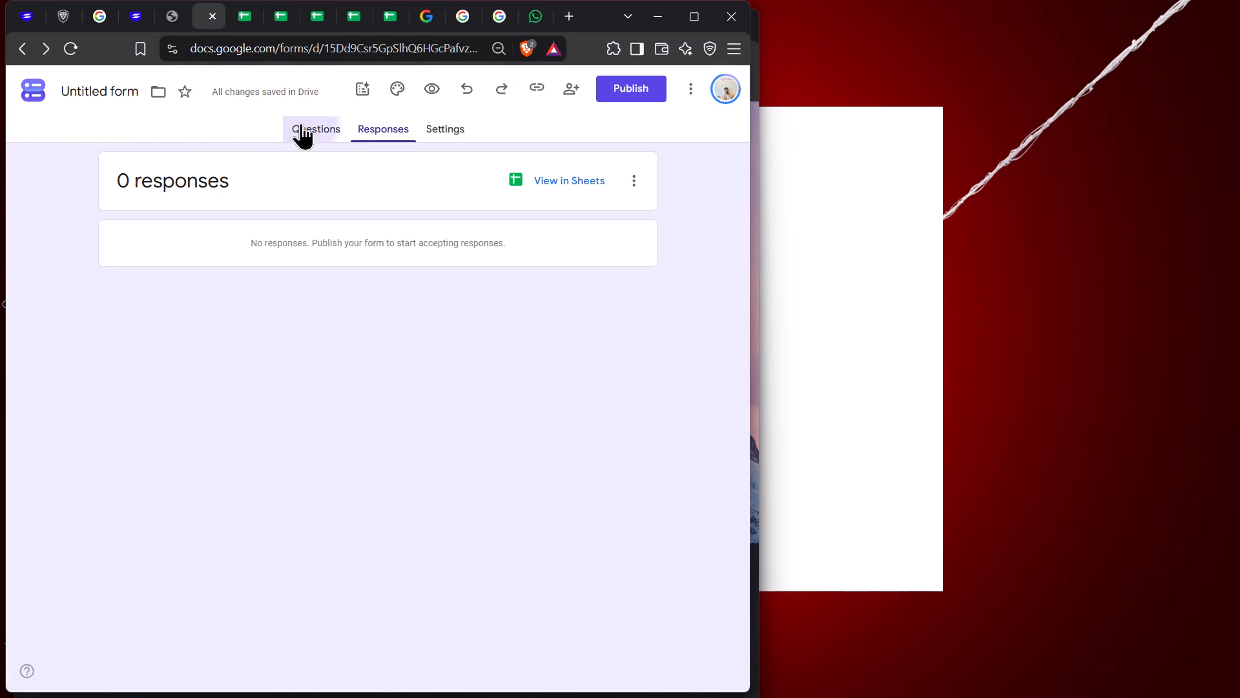
scroll(420, 354, "down", 8)
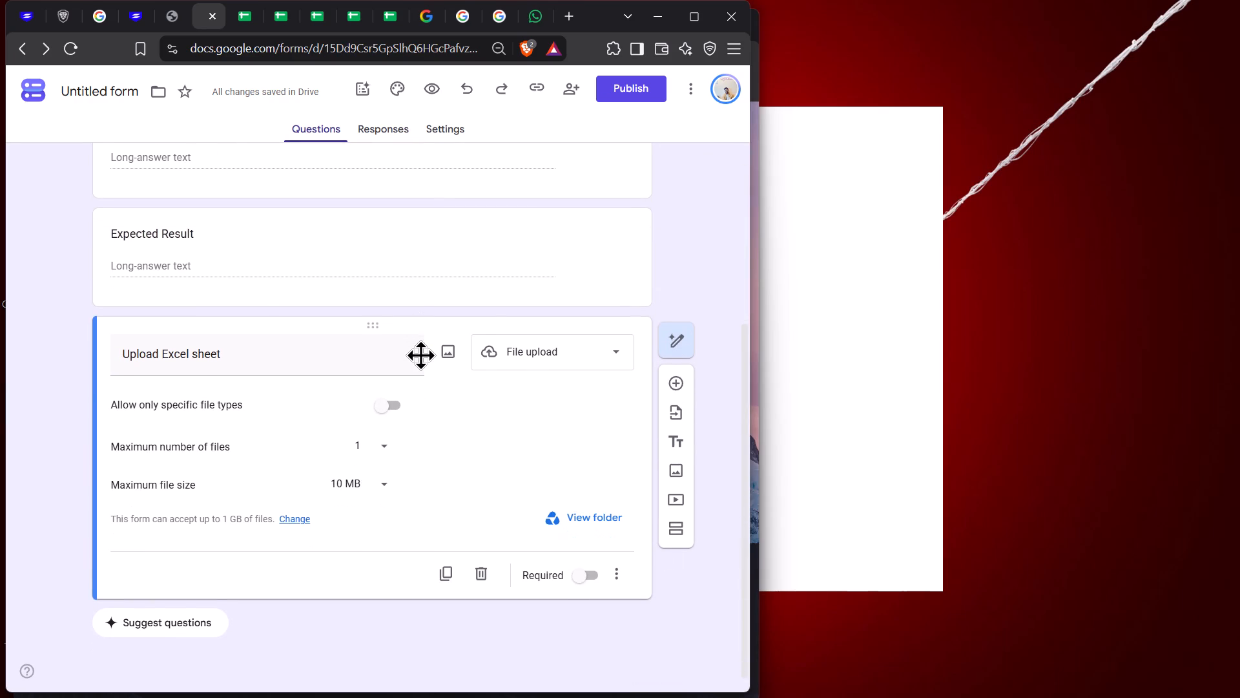
scroll(420, 355, "down", 1)
scroll(420, 355, "up", 7)
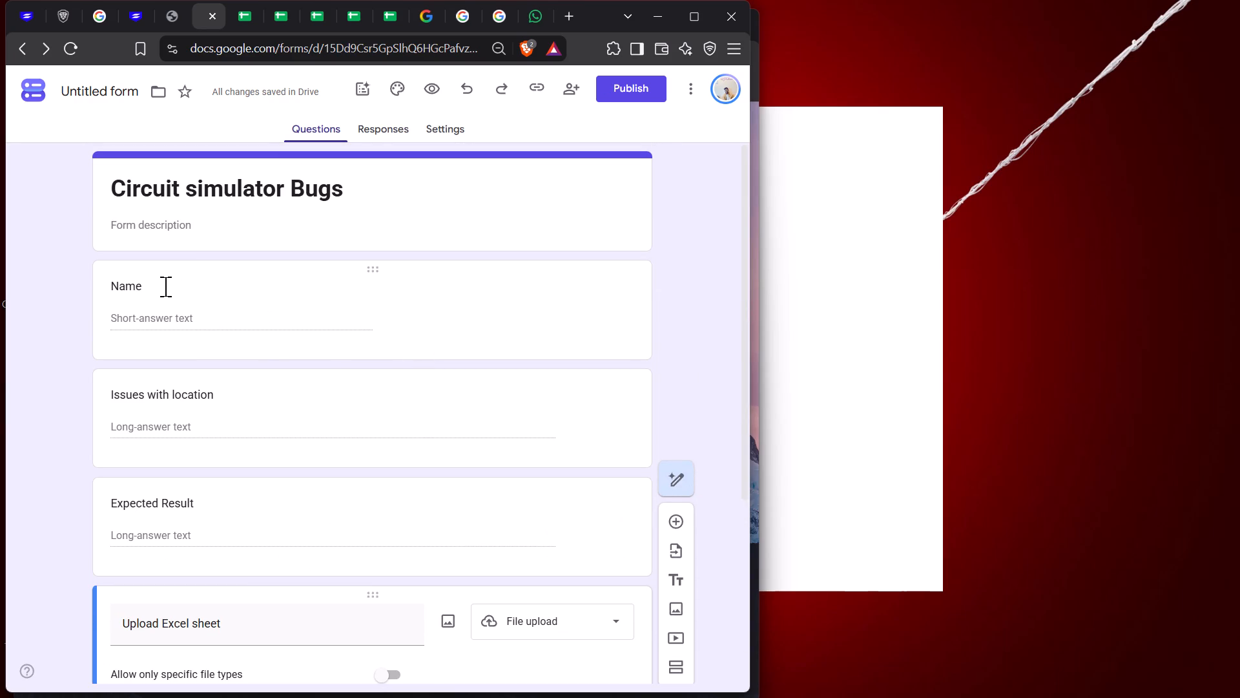
scroll(231, 332, "down", 1)
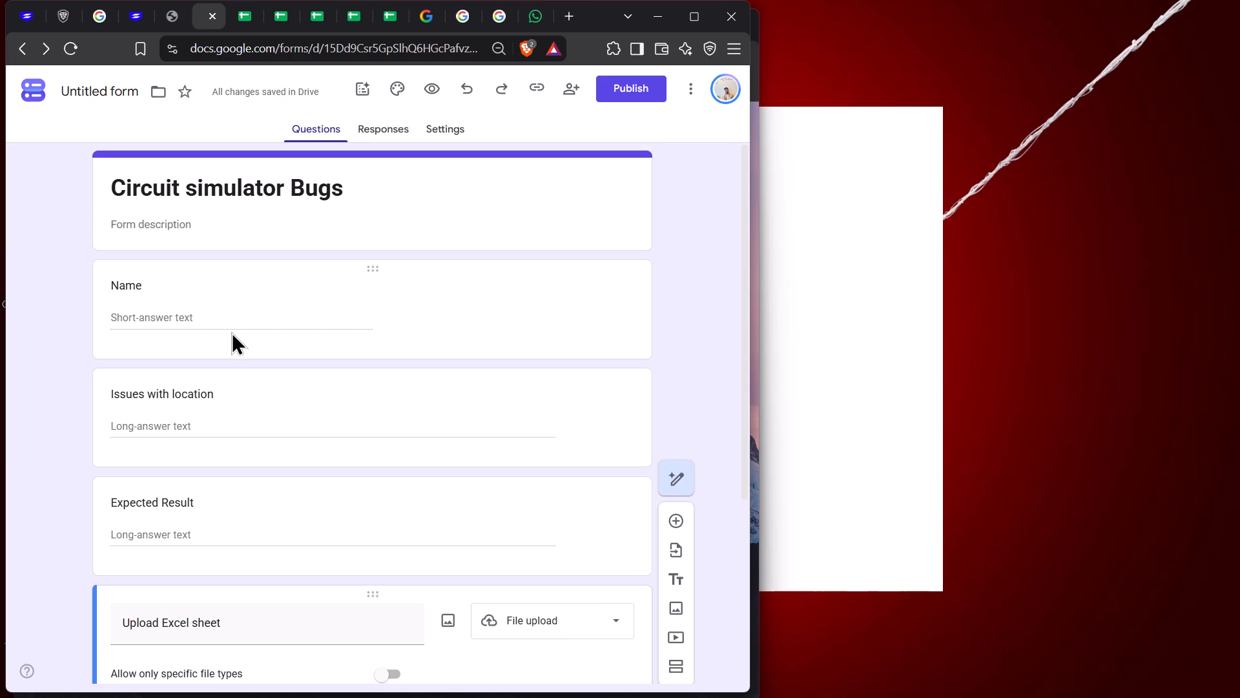
scroll(231, 332, "down", 1)
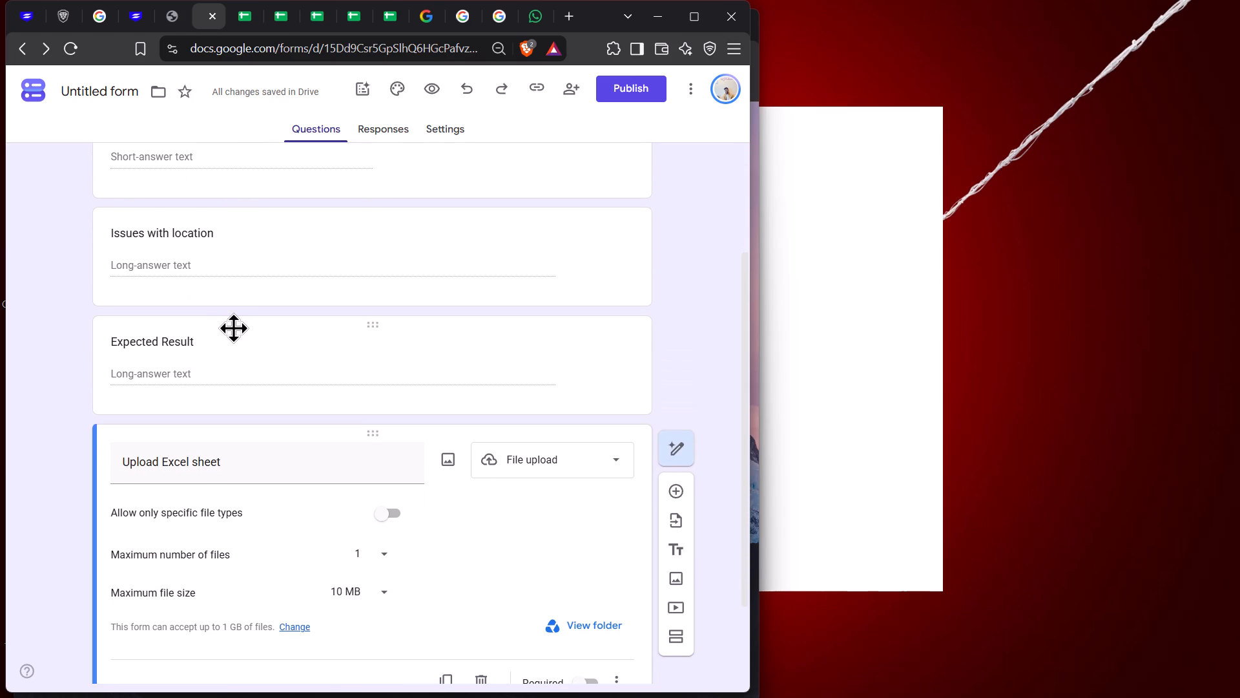
scroll(233, 328, "up", 3)
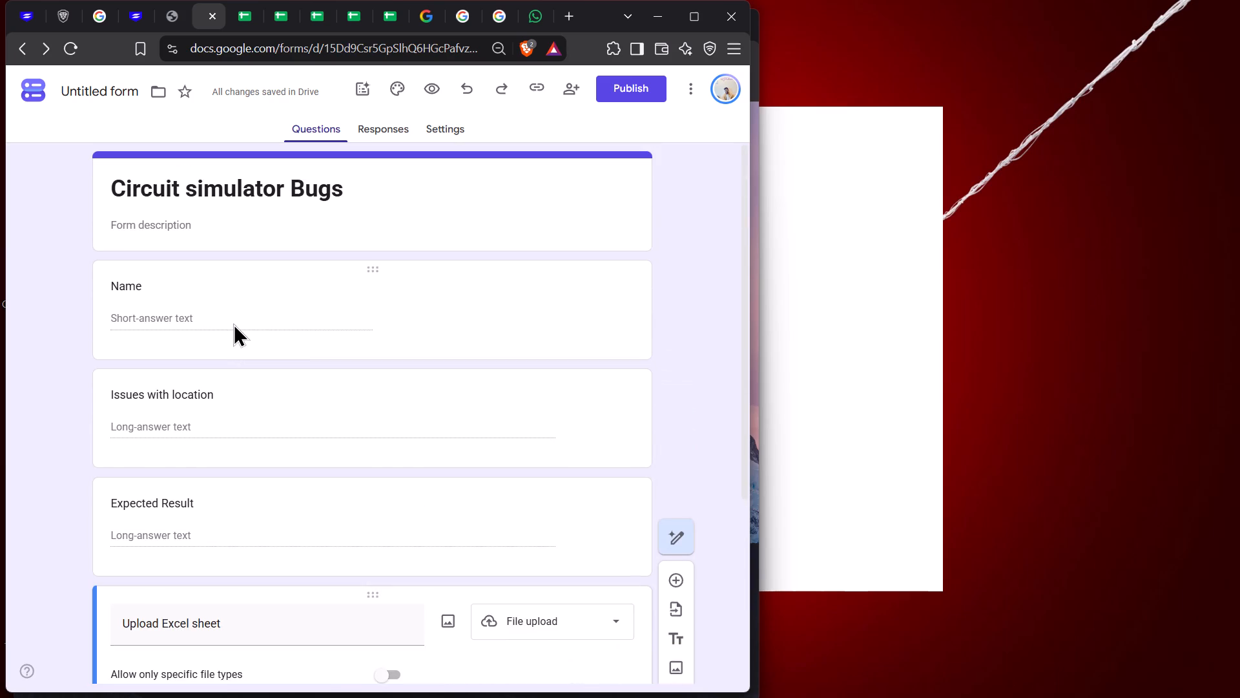
scroll(233, 323, "up", 4)
Start publishing the Circuit simulator Bugs form.
left_click(639, 94)
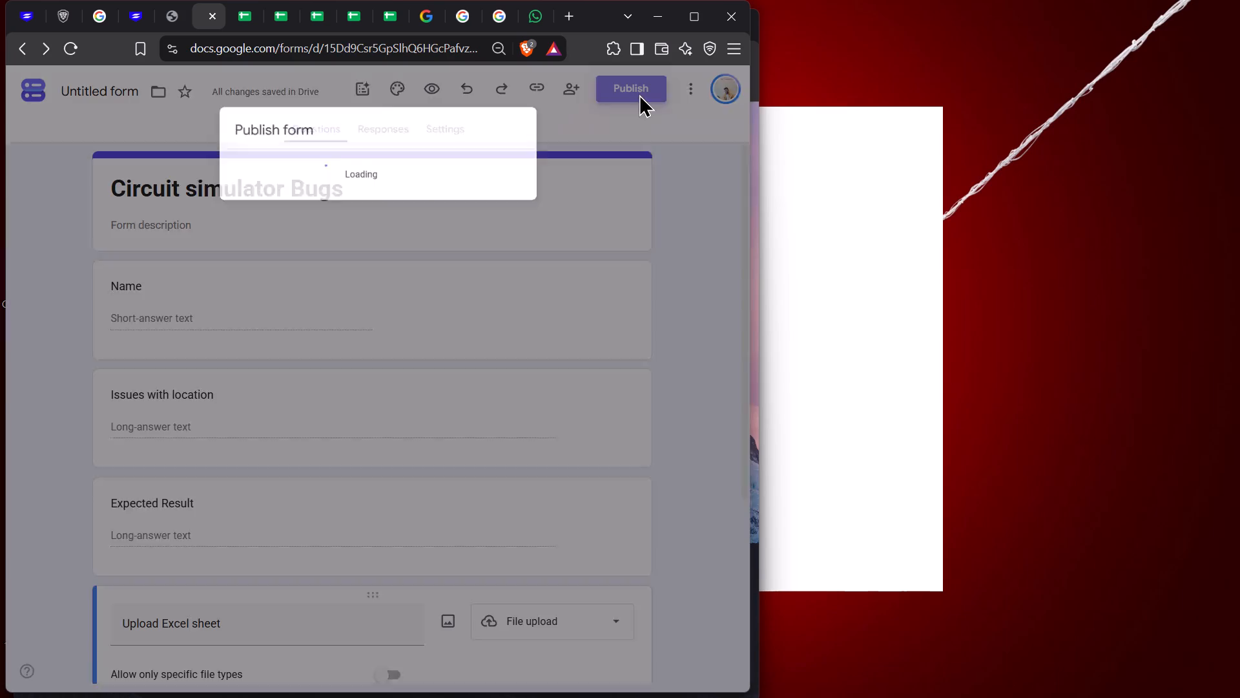
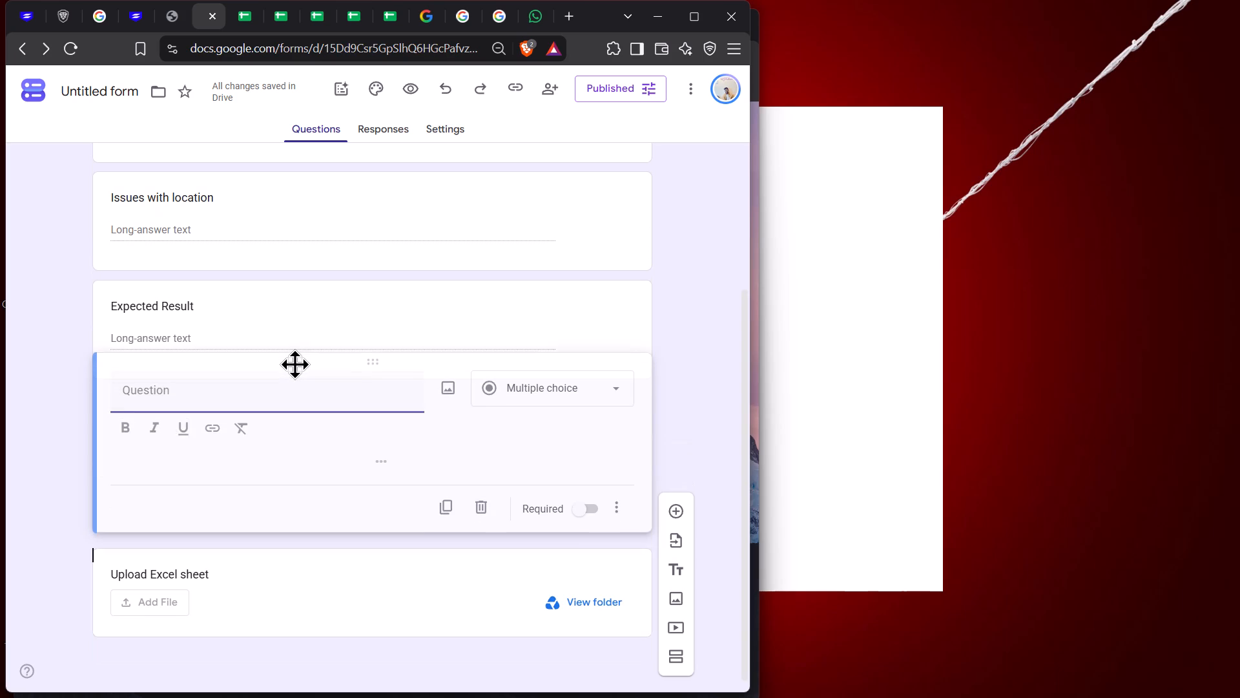
Place the new question between Expected Result and Upload Excel sheet, and title it "Actual Result".
left_click_drag(294, 364, 294, 362)
left_click(274, 402)
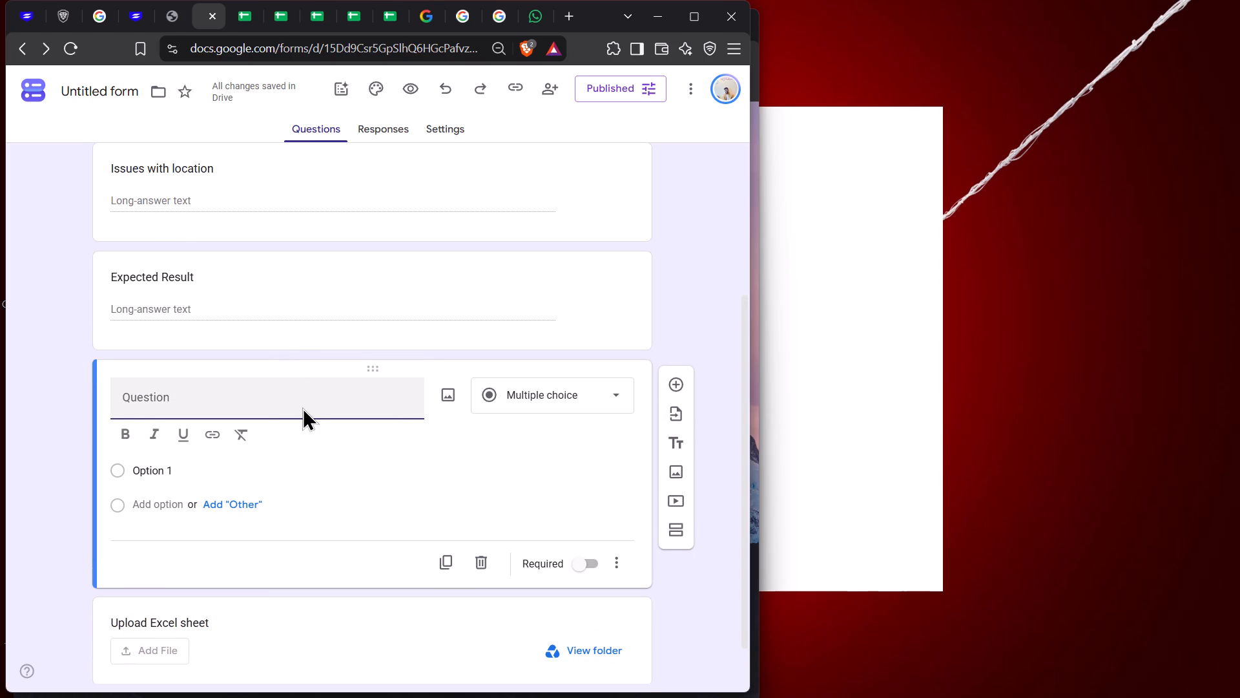
key("shift+a")
key("c")
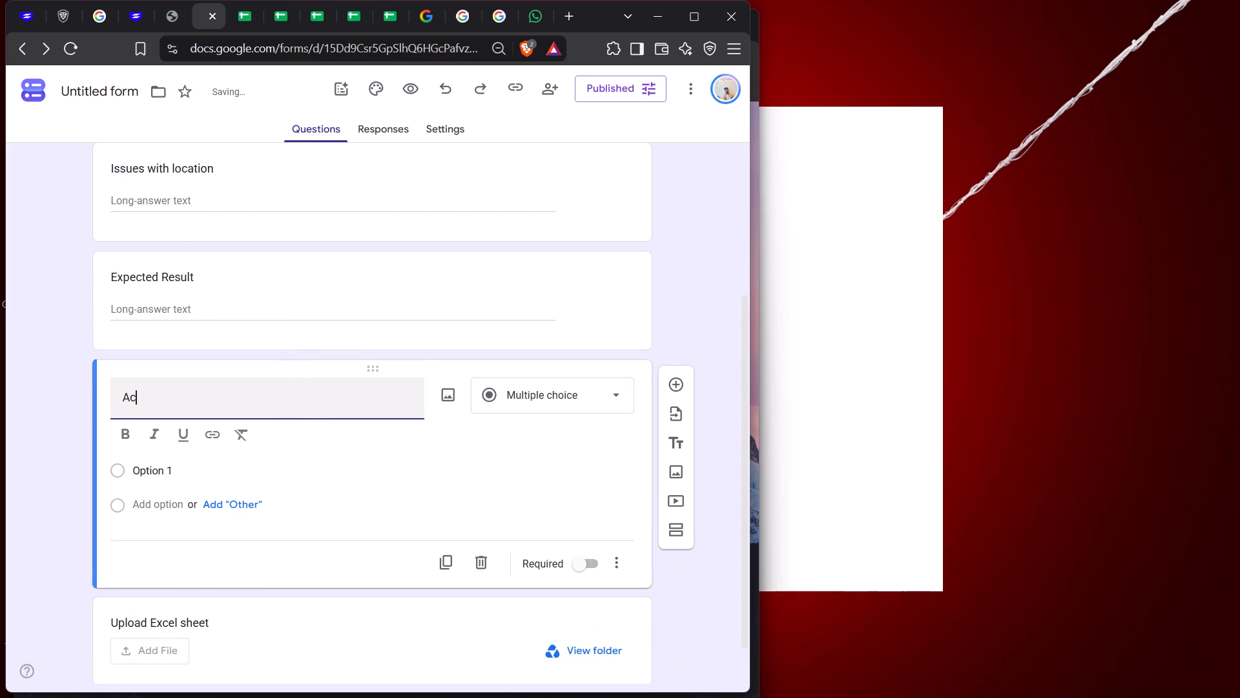
type("tual")
key("space")
key("shift+r")
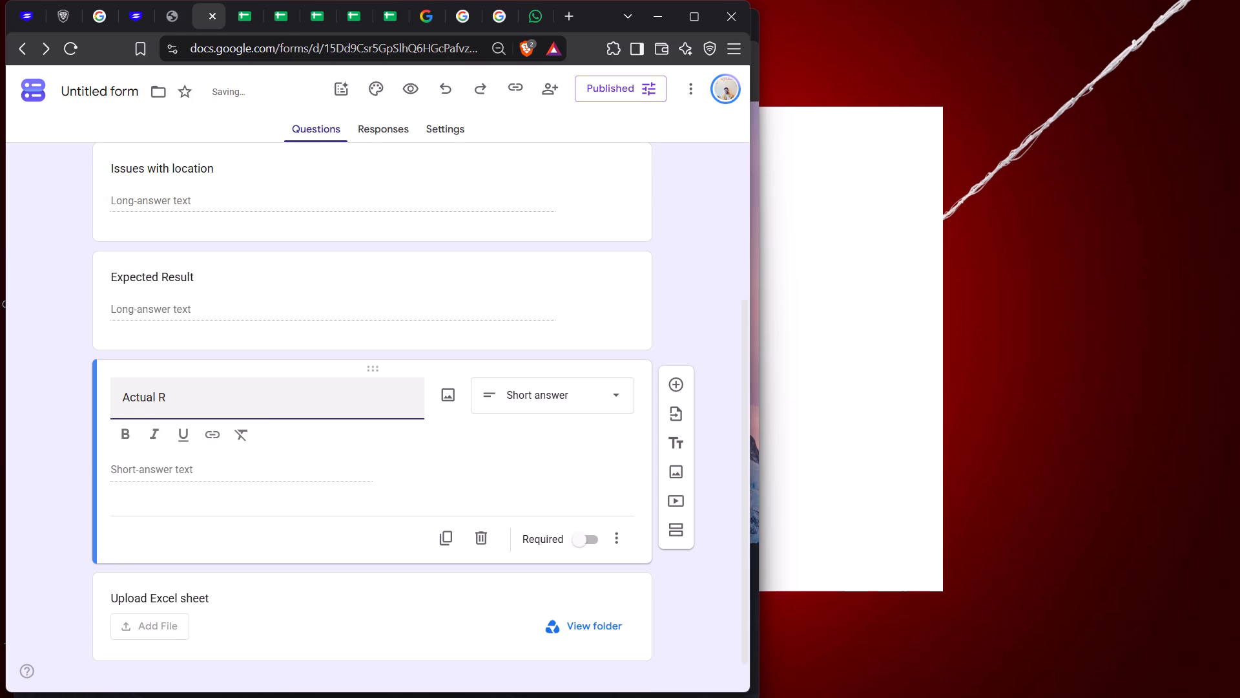
type("esult")
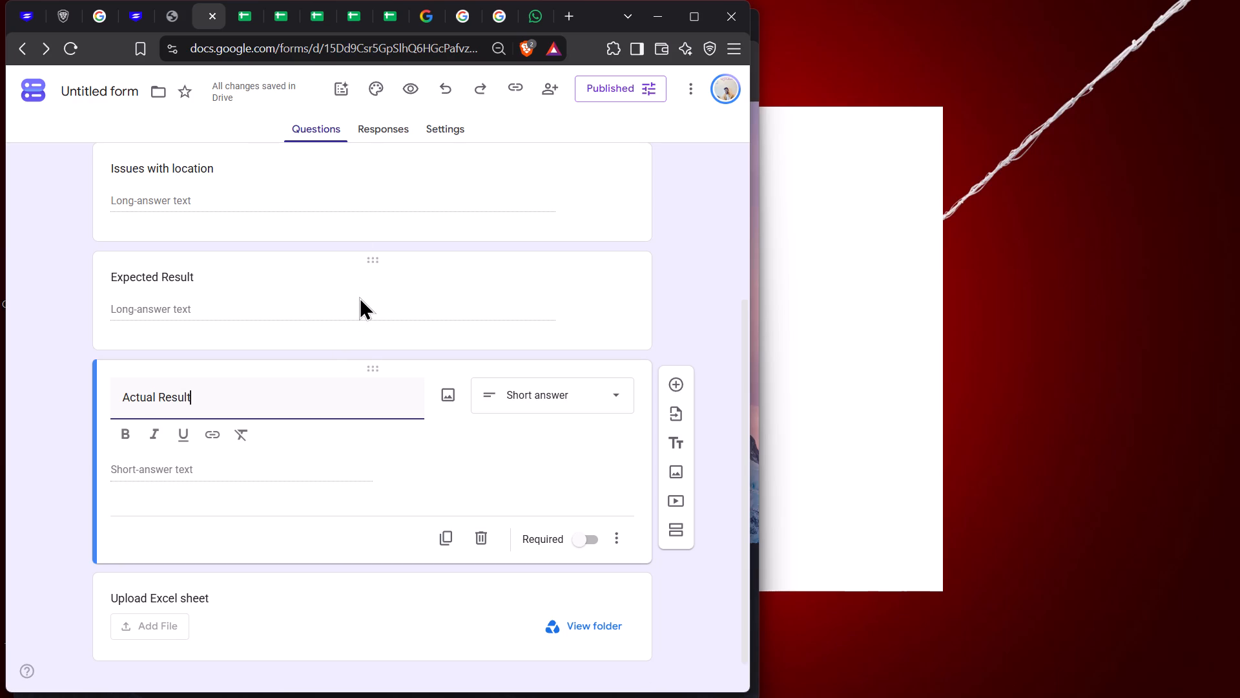
Save the published options of the Circuit simulator Bugs form with the new question added.
scroll(358, 297, "up", 6)
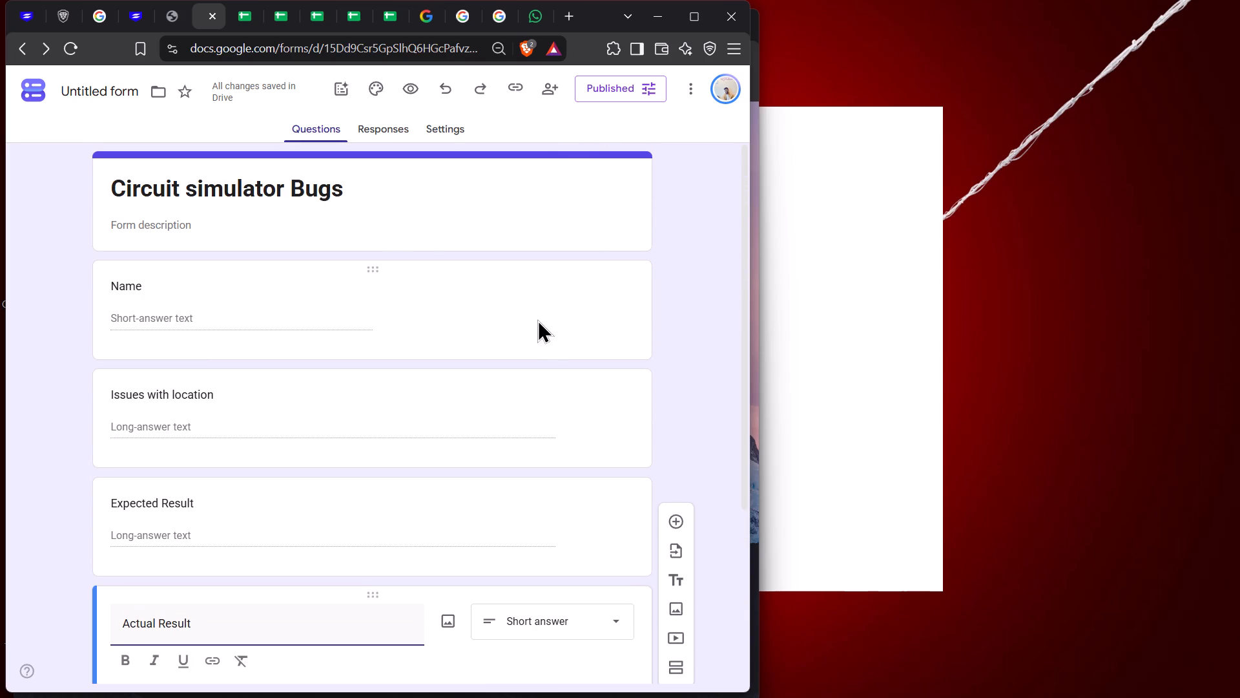
left_click(617, 83)
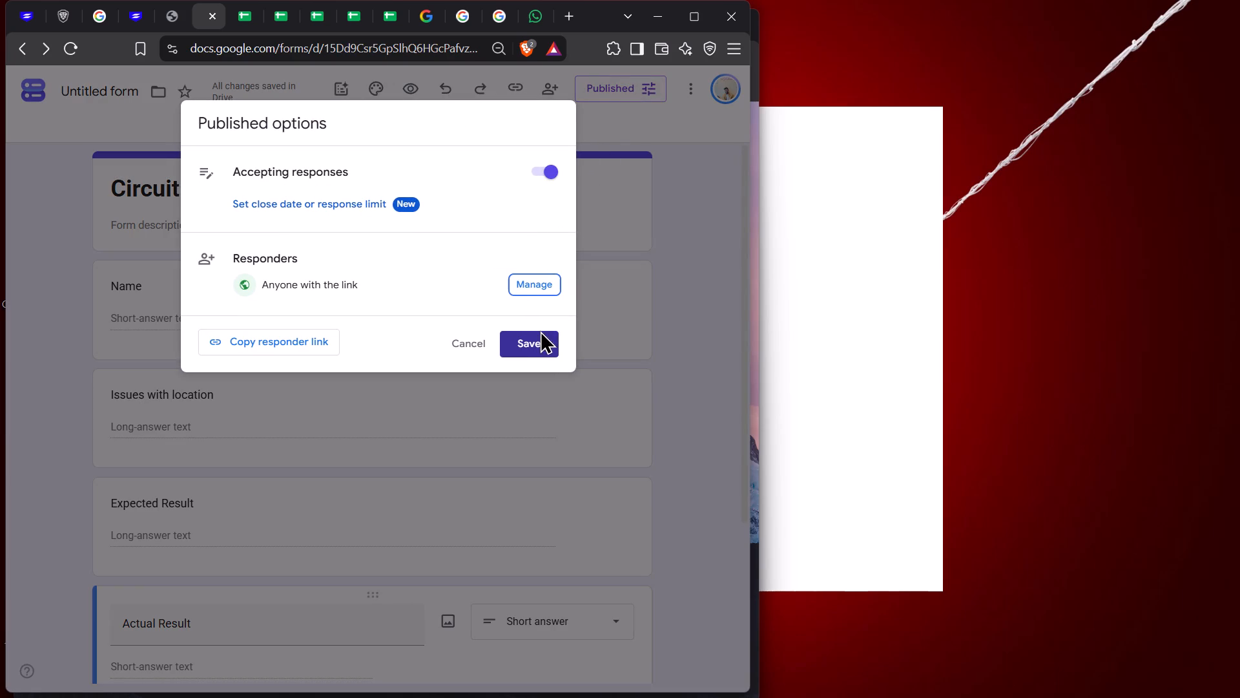
left_click(540, 336)
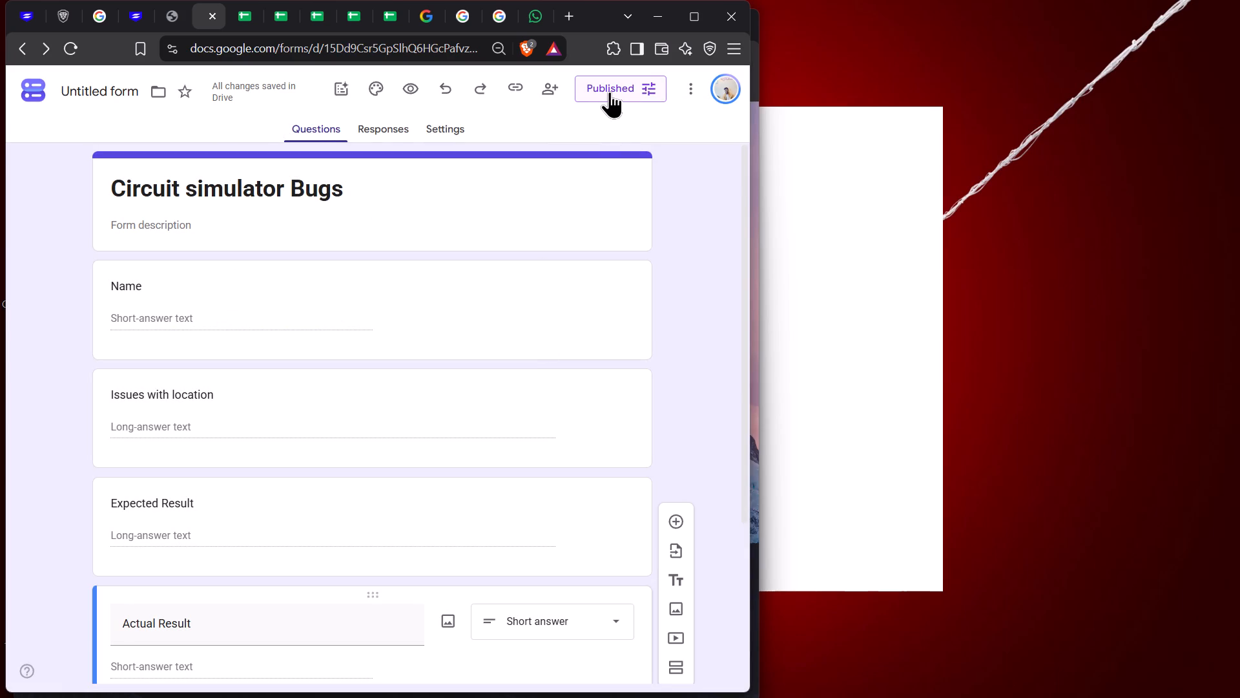
Review the submitted response's answers from Name to the Excel sheet upload, in both the summary and per-question views.
left_click(379, 124)
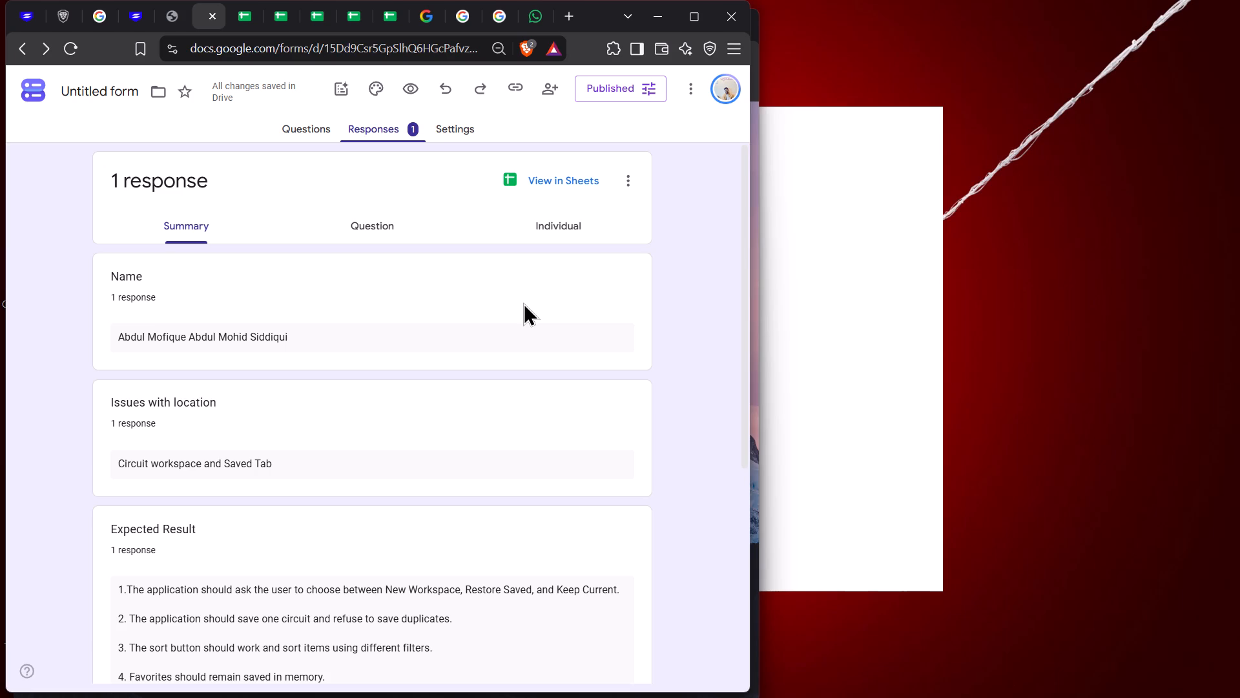
scroll(241, 511, "down", 2)
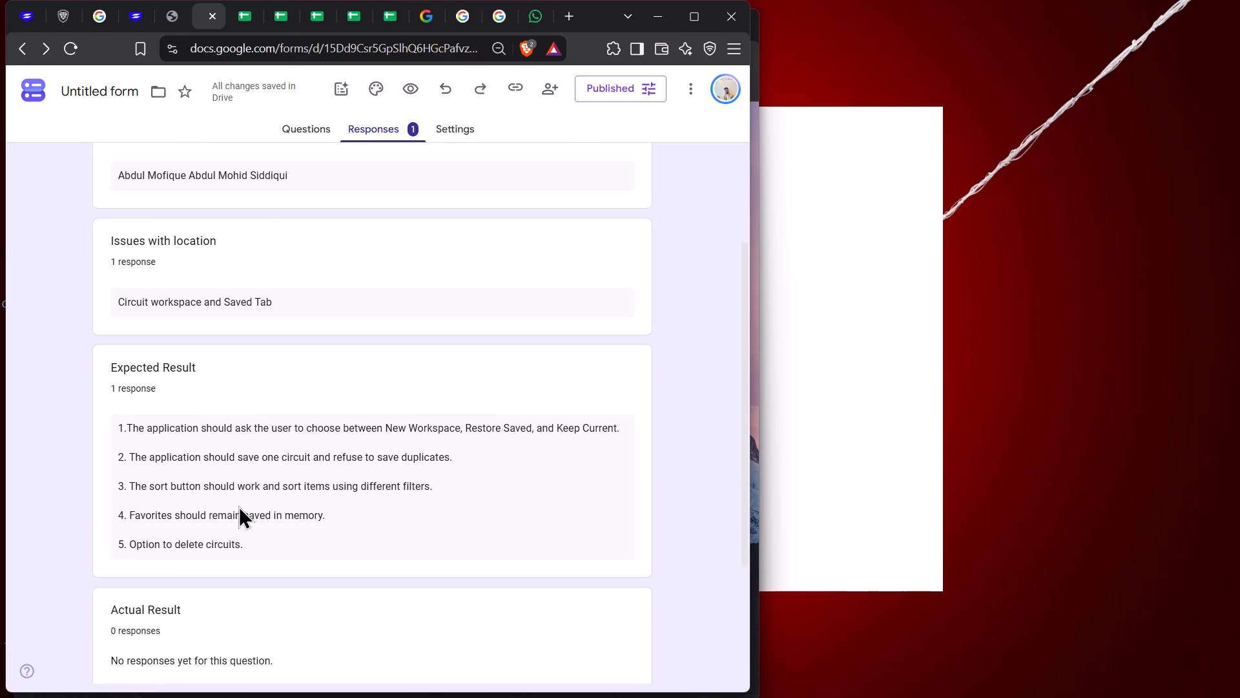
scroll(238, 503, "down", 3)
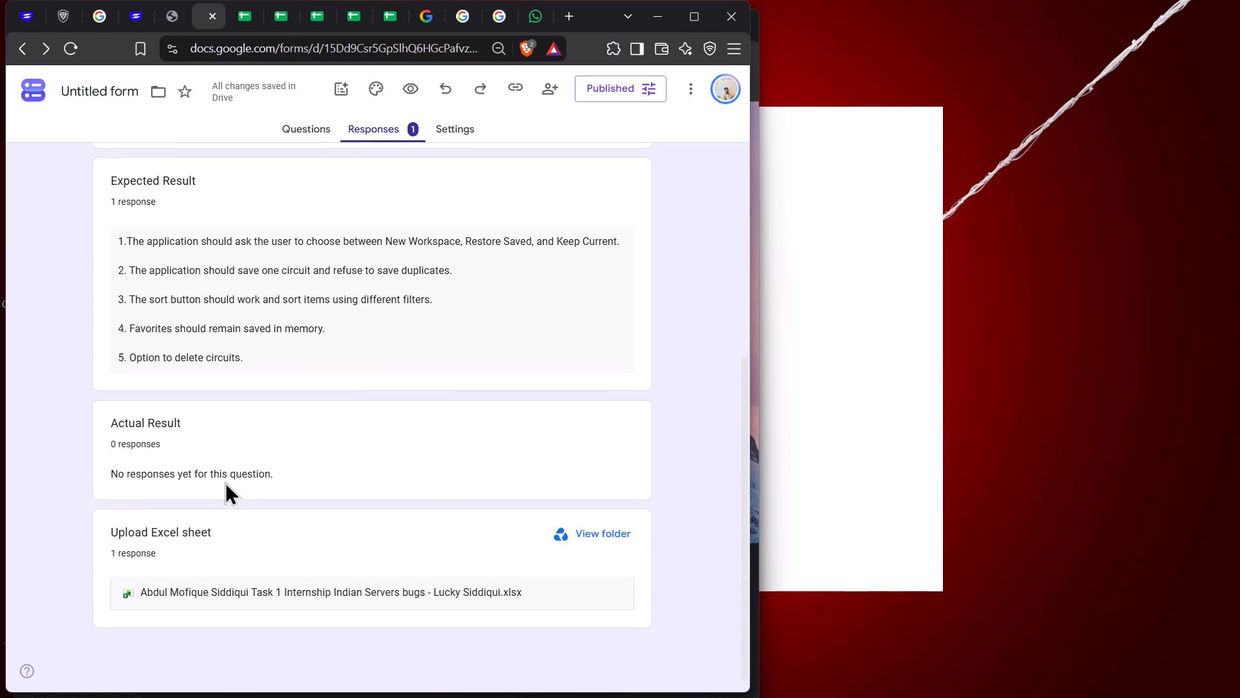
scroll(224, 481, "up", 9)
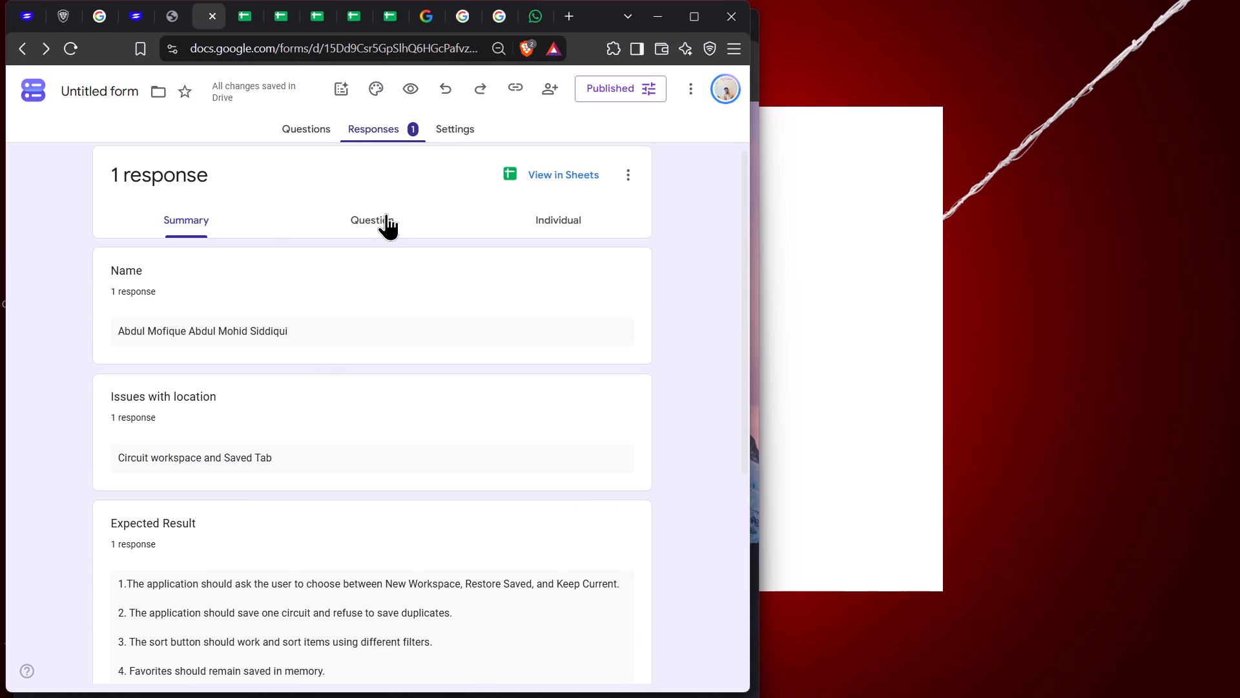
left_click(385, 213)
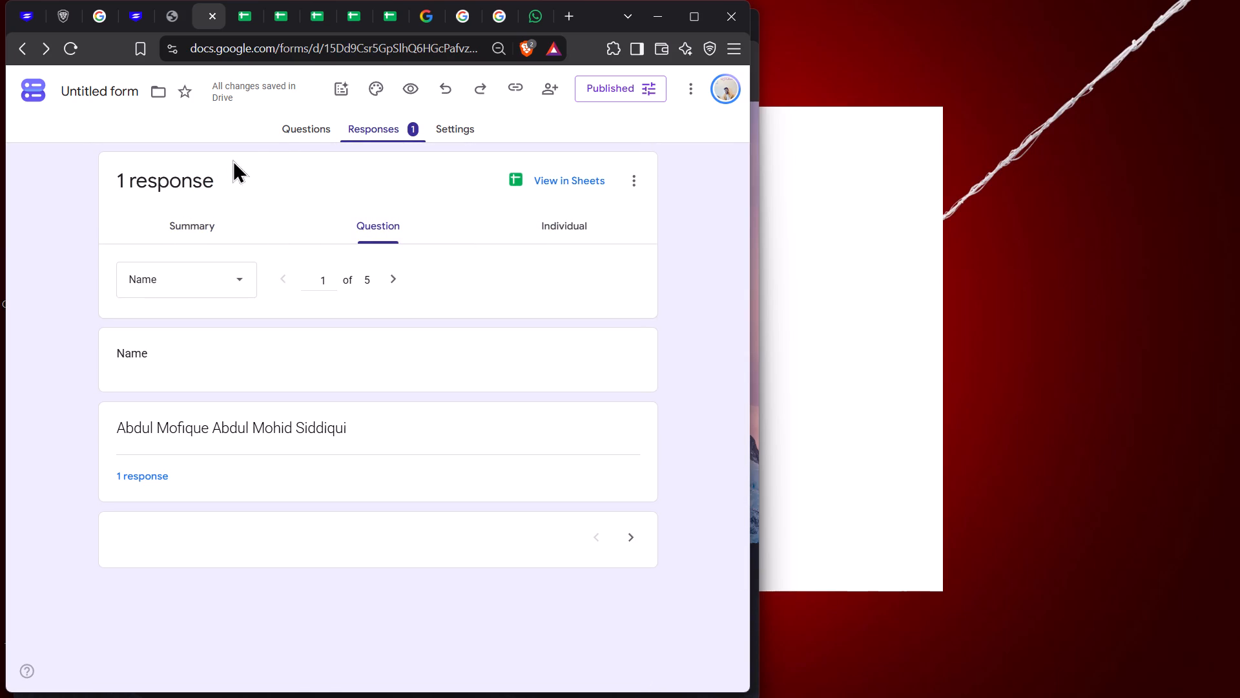
Return to the form's questions and set the Upload Excel sheet question's maximum file size to 100 MB.
left_click(301, 127)
scroll(364, 269, "down", 3)
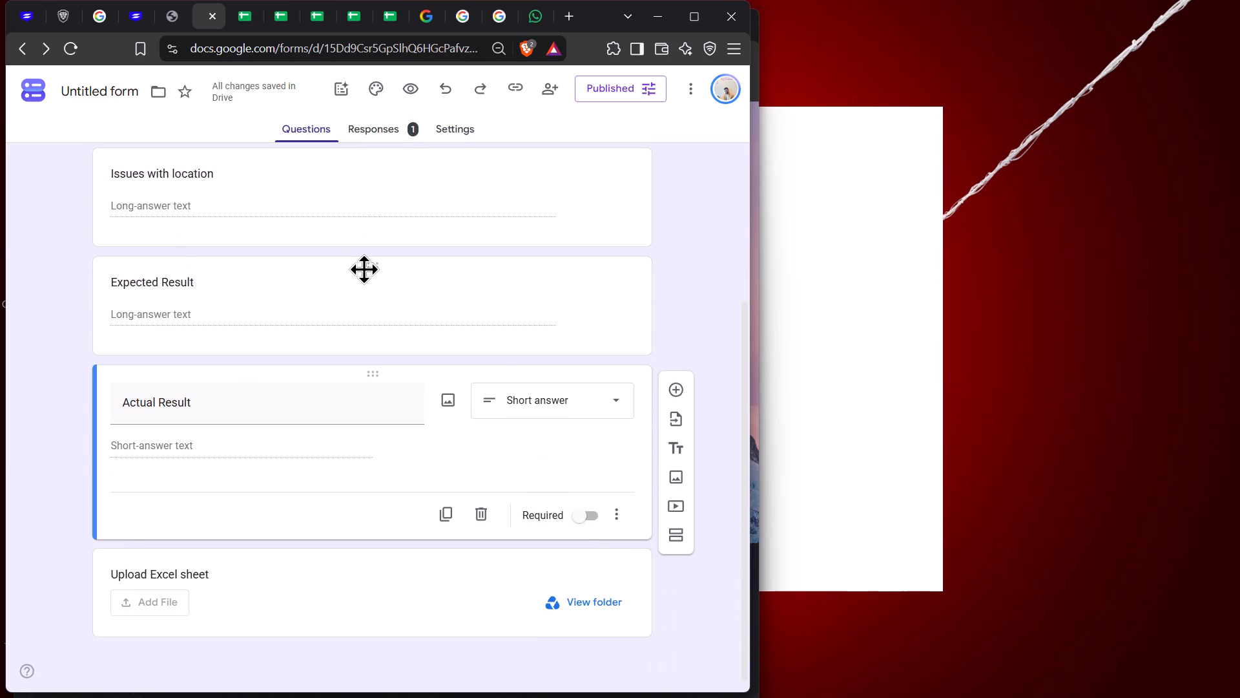
scroll(361, 269, "down", 3)
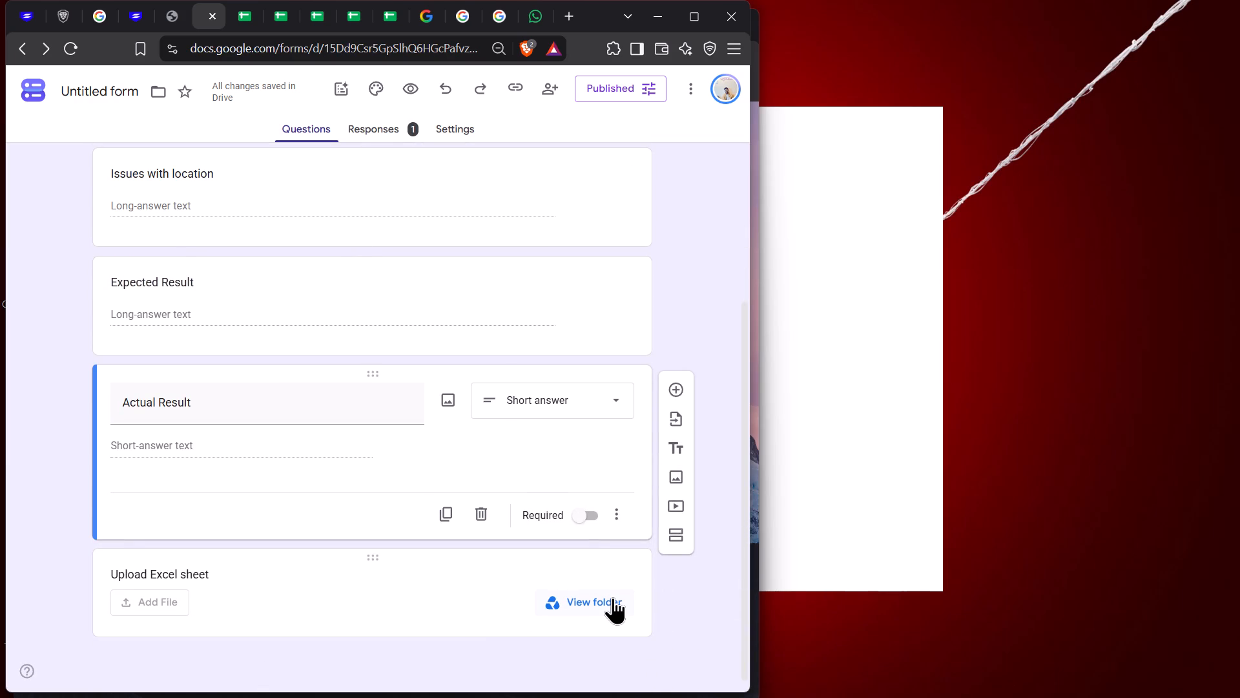
left_click(612, 597)
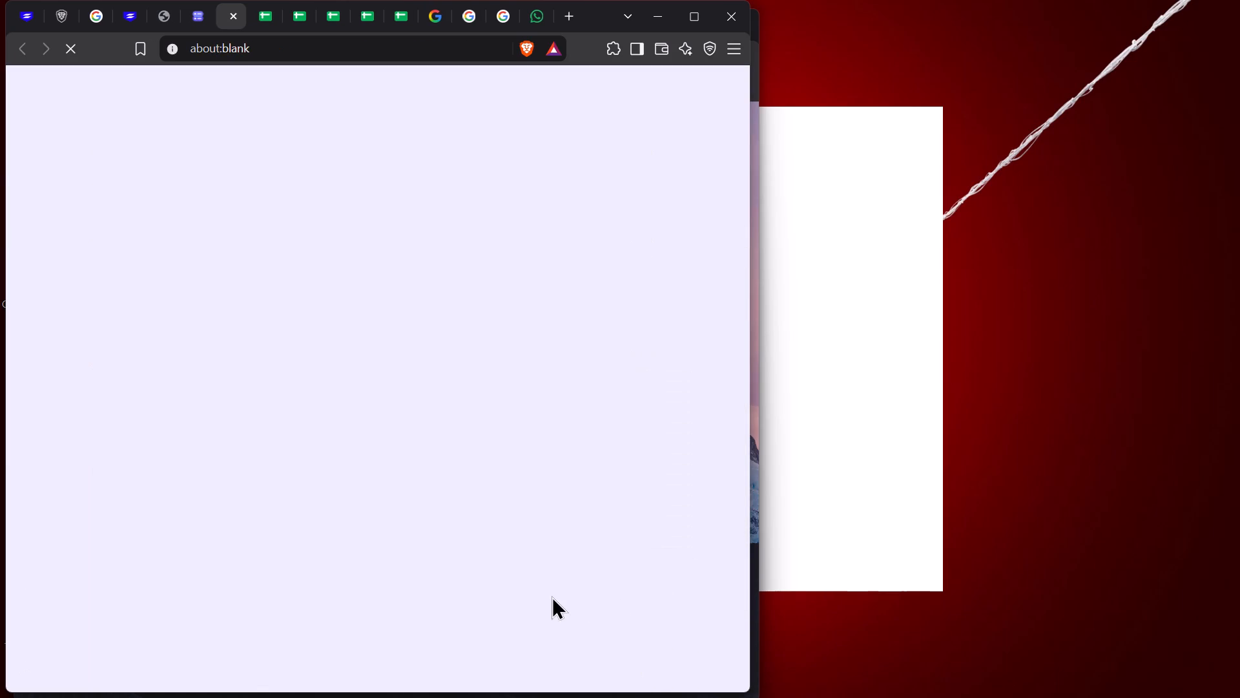
left_click(184, 19)
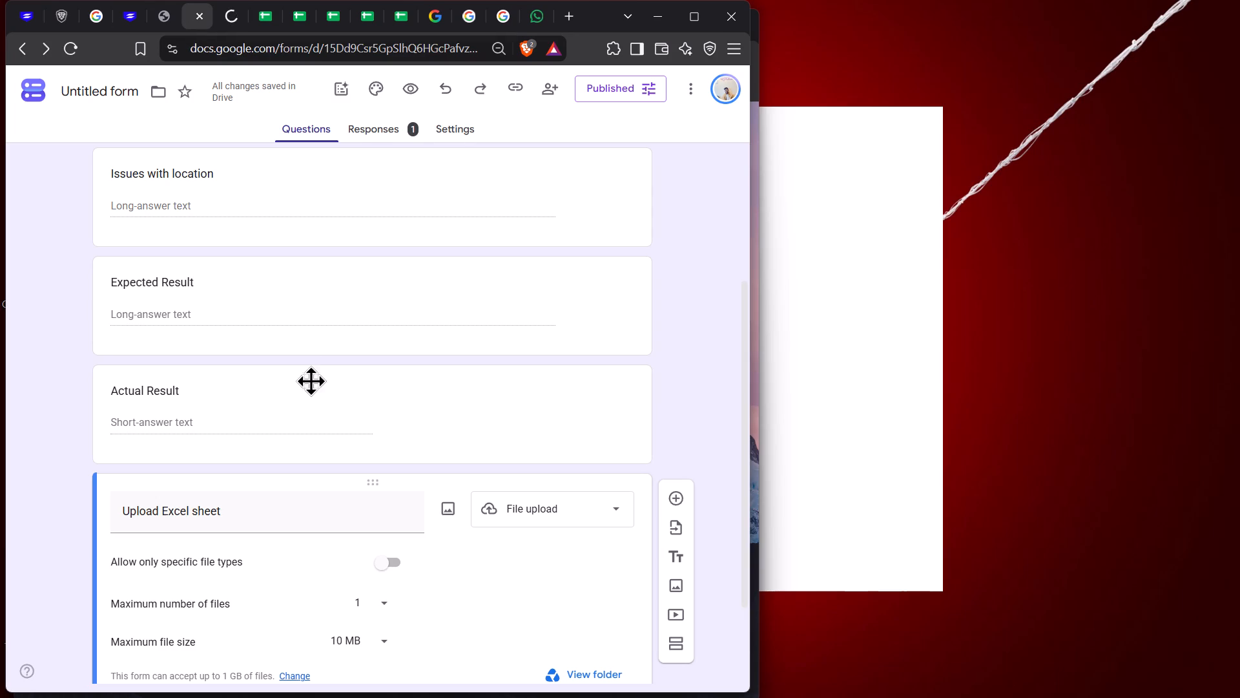
scroll(309, 385, "down", 3)
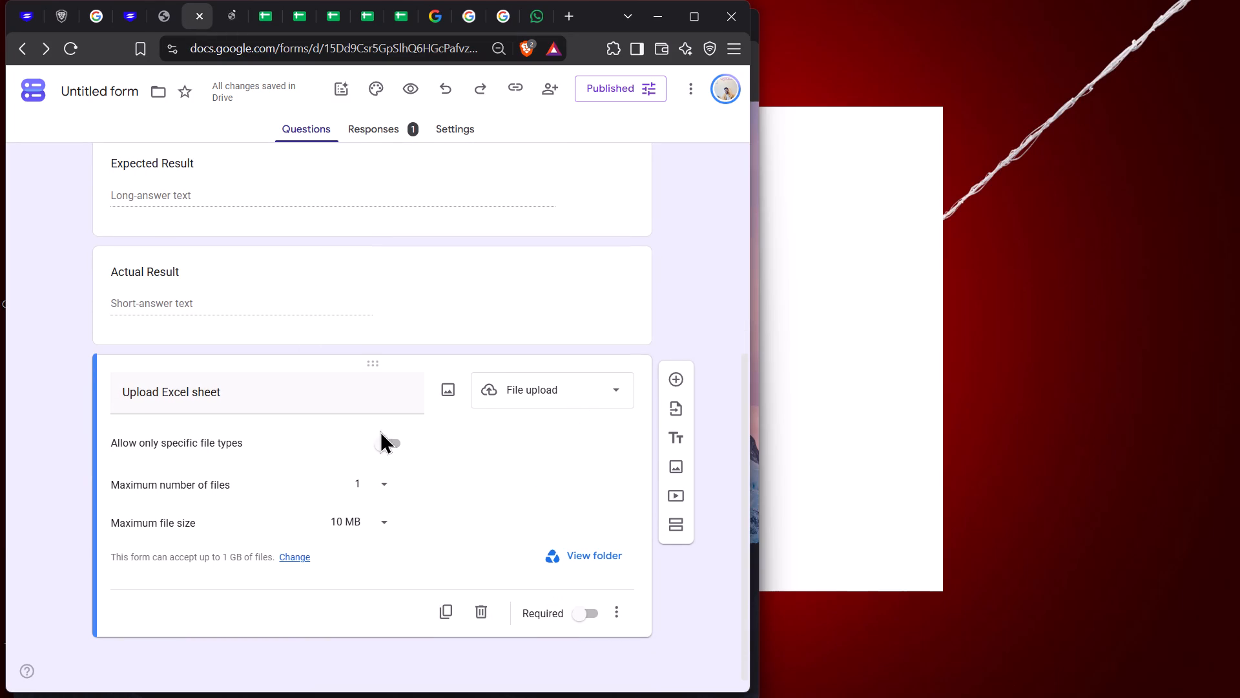
left_click(384, 519)
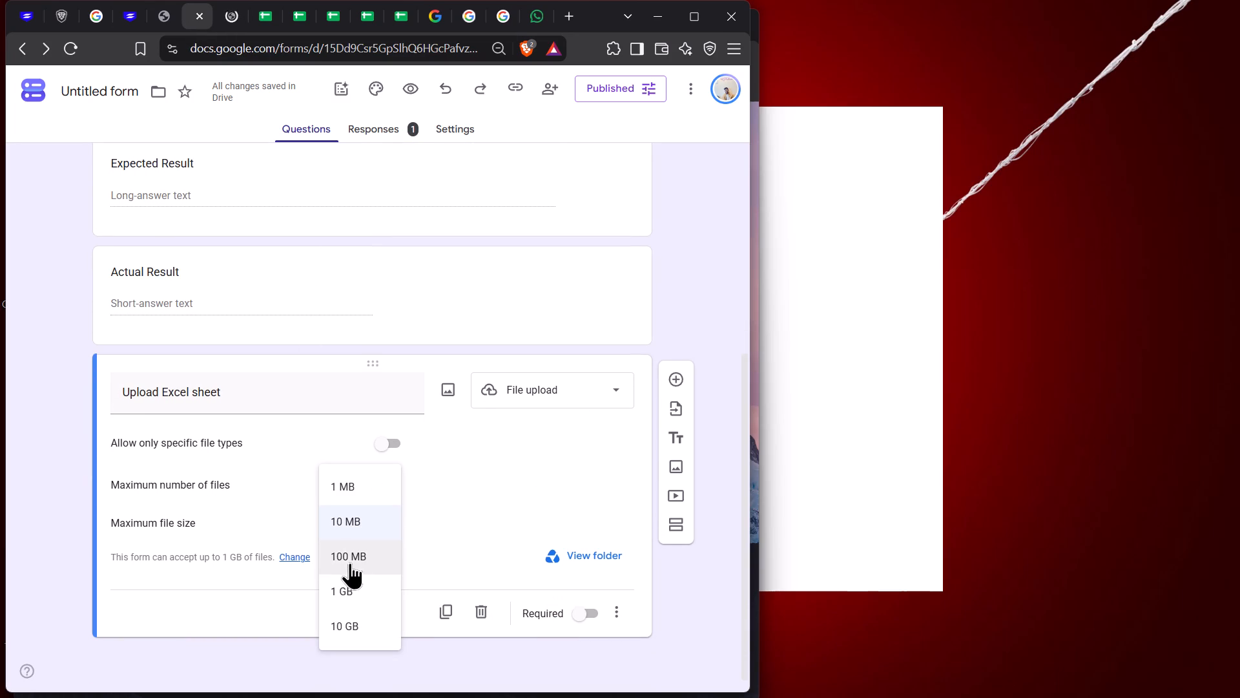
left_click(349, 562)
Save the form's published options again after the file size change.
scroll(426, 515, "up", 10)
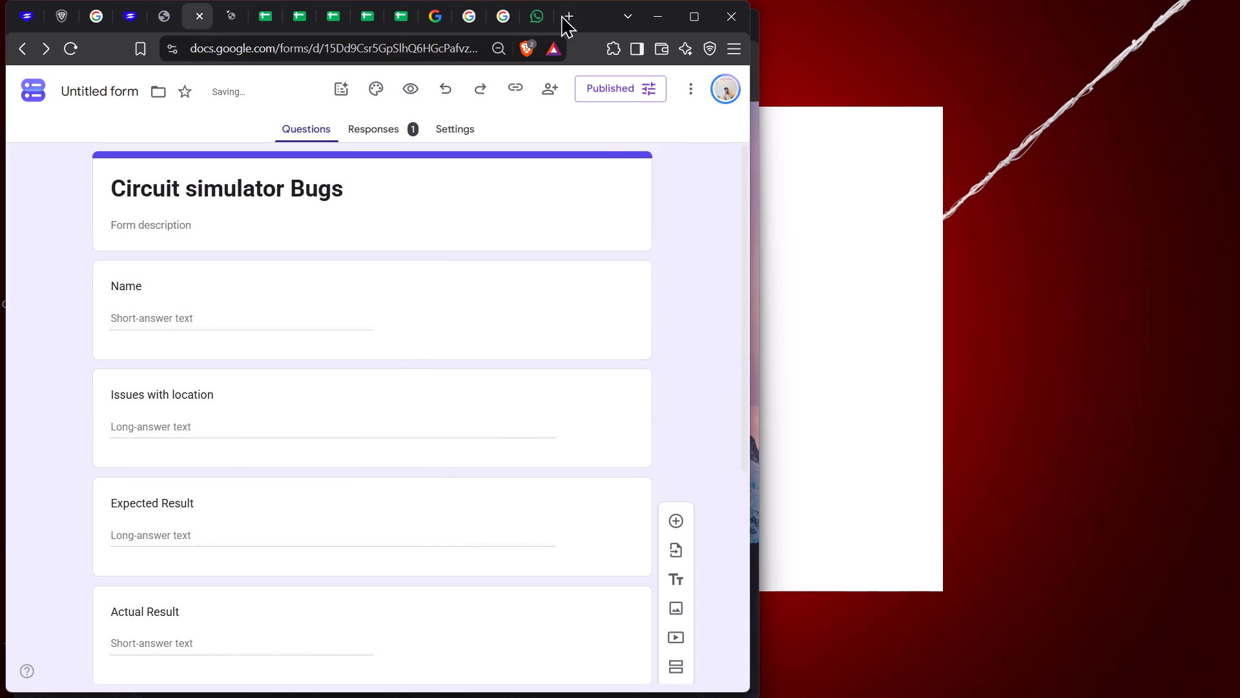
left_click(597, 94)
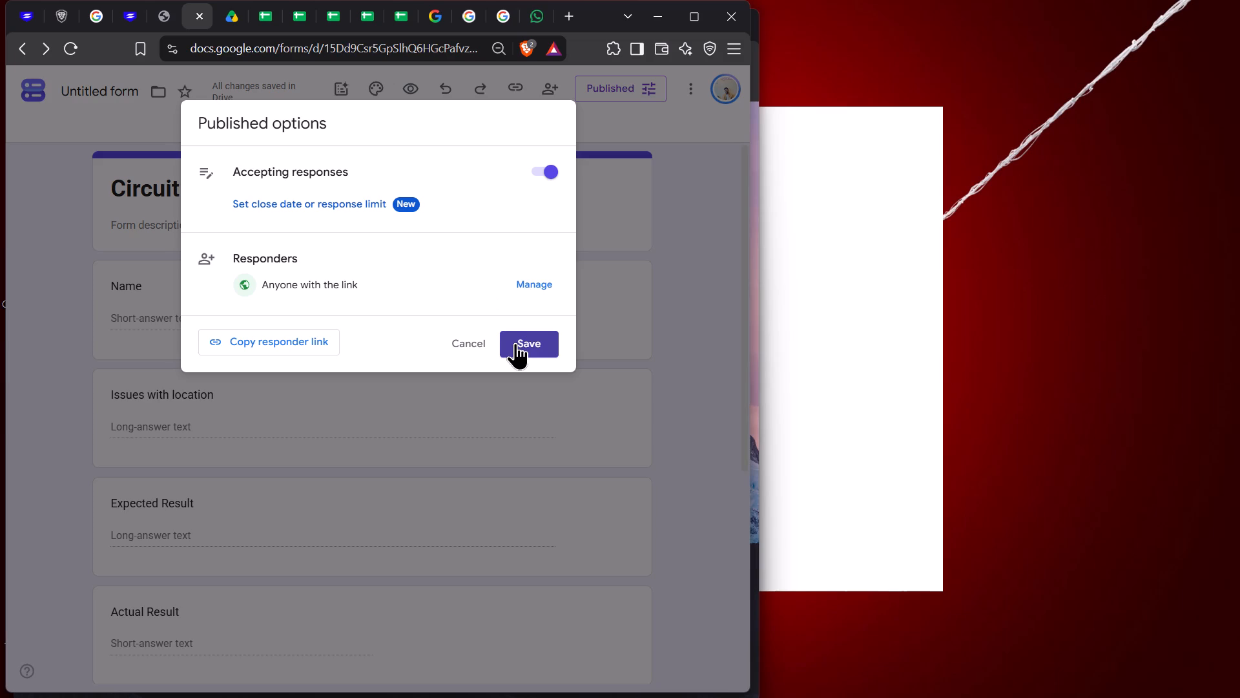
left_click(515, 343)
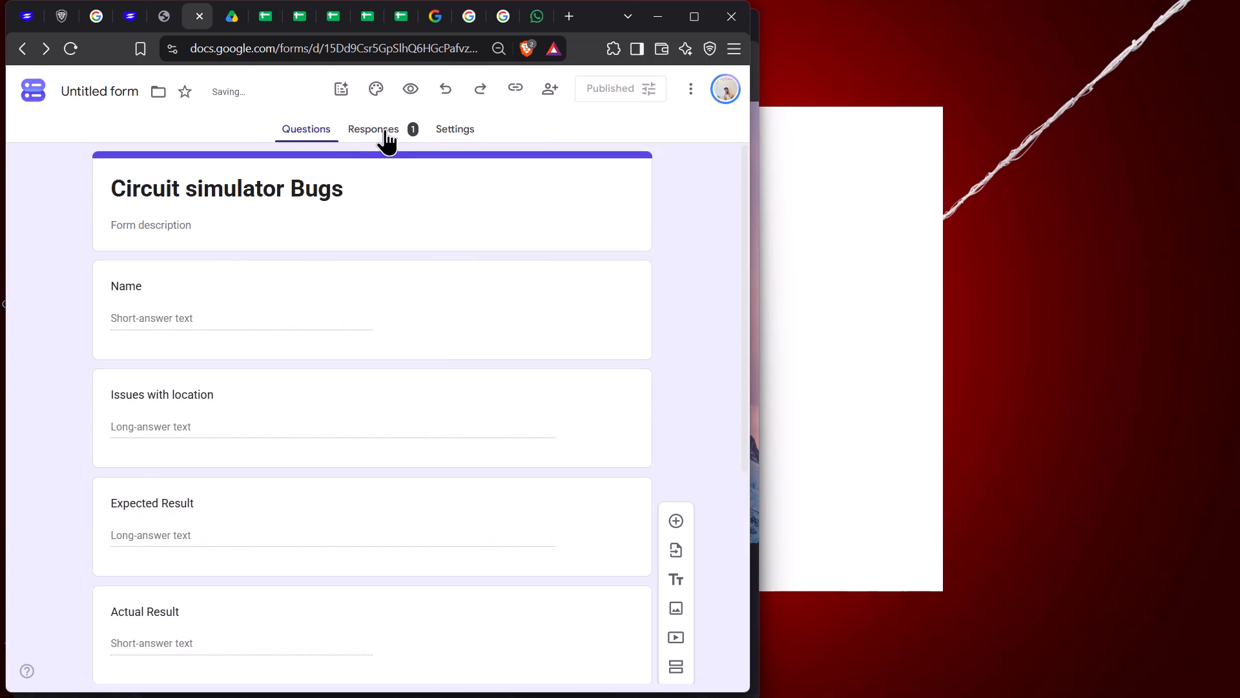
Examine the summary of form responses again, from Name to the uploaded Excel sheet.
left_click(385, 129)
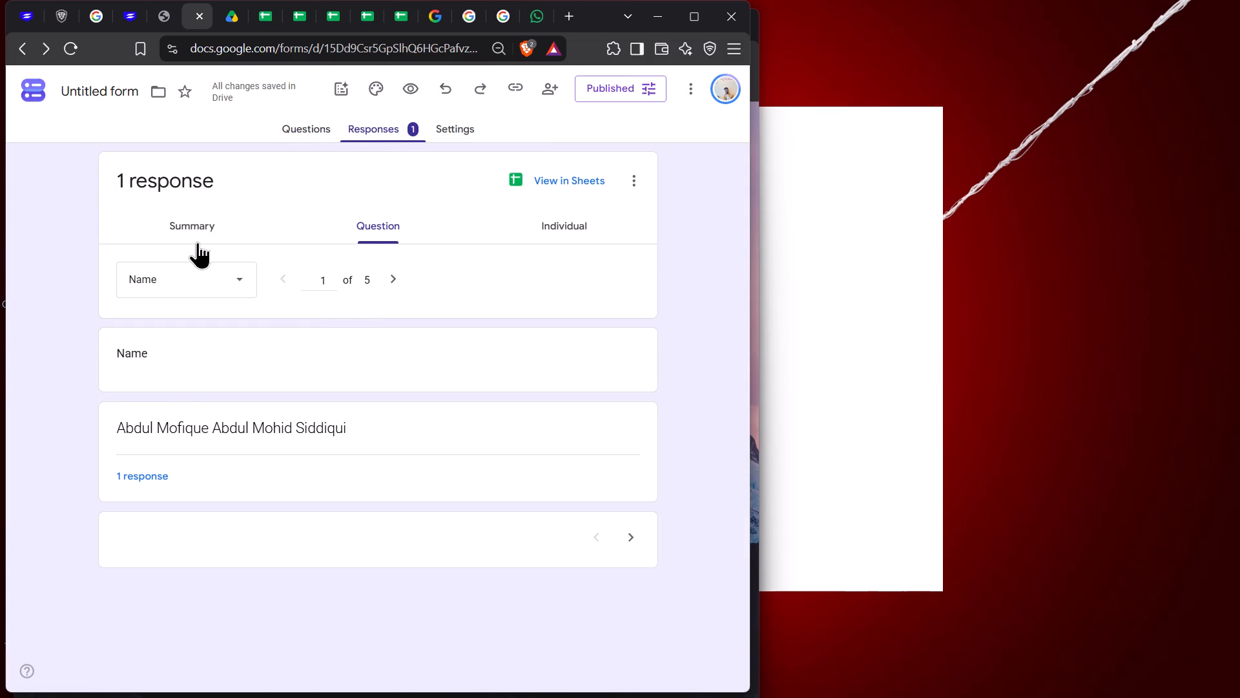
left_click(197, 226)
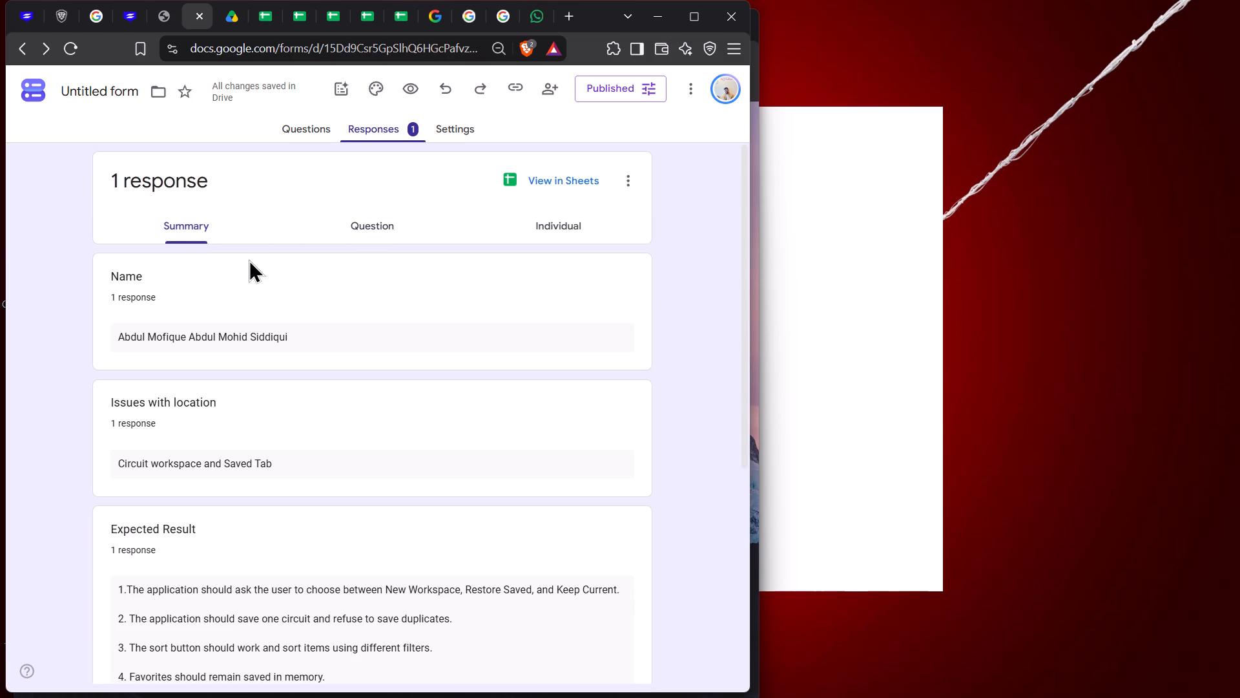
scroll(242, 285, "down", 9)
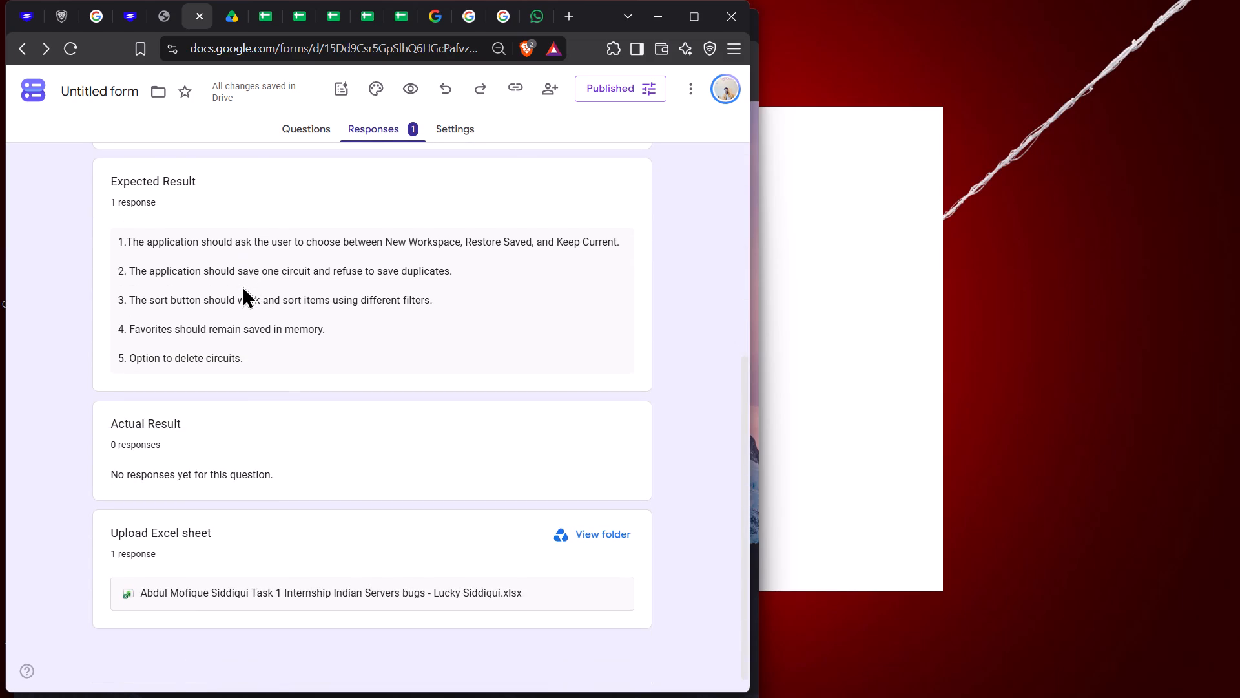
scroll(242, 285, "up", 9)
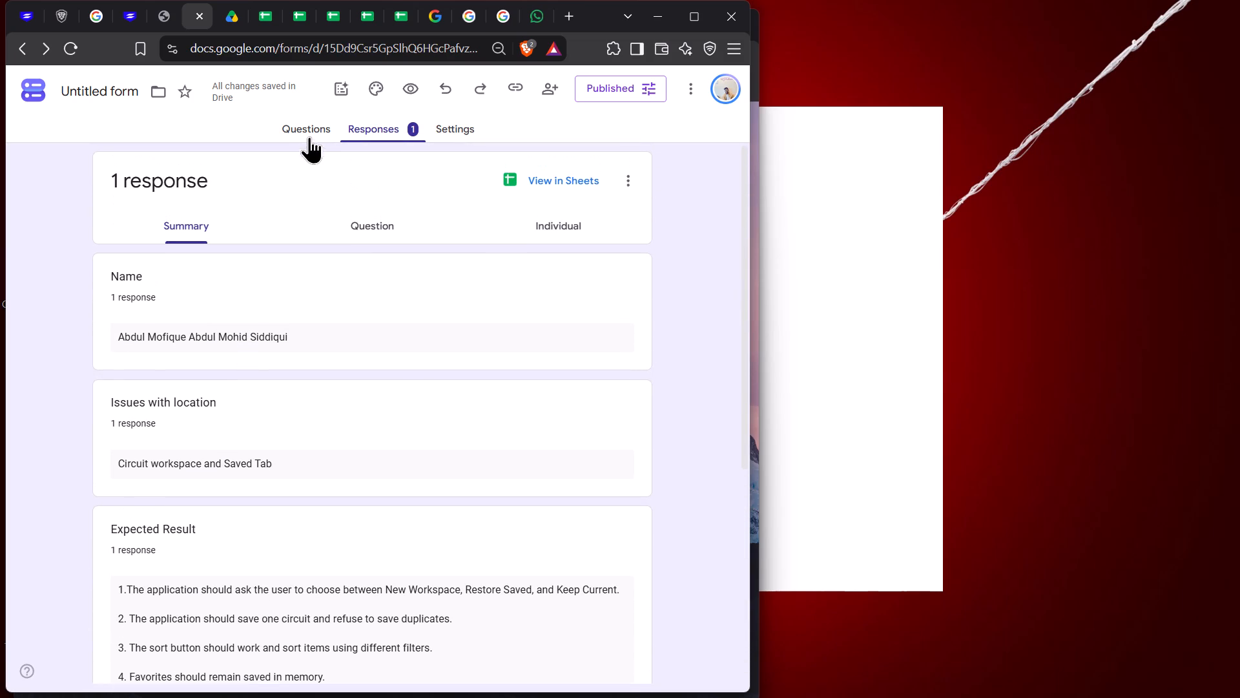
Return to the form's questions and review them down to the Upload Excel sheet question's settings.
left_click(306, 127)
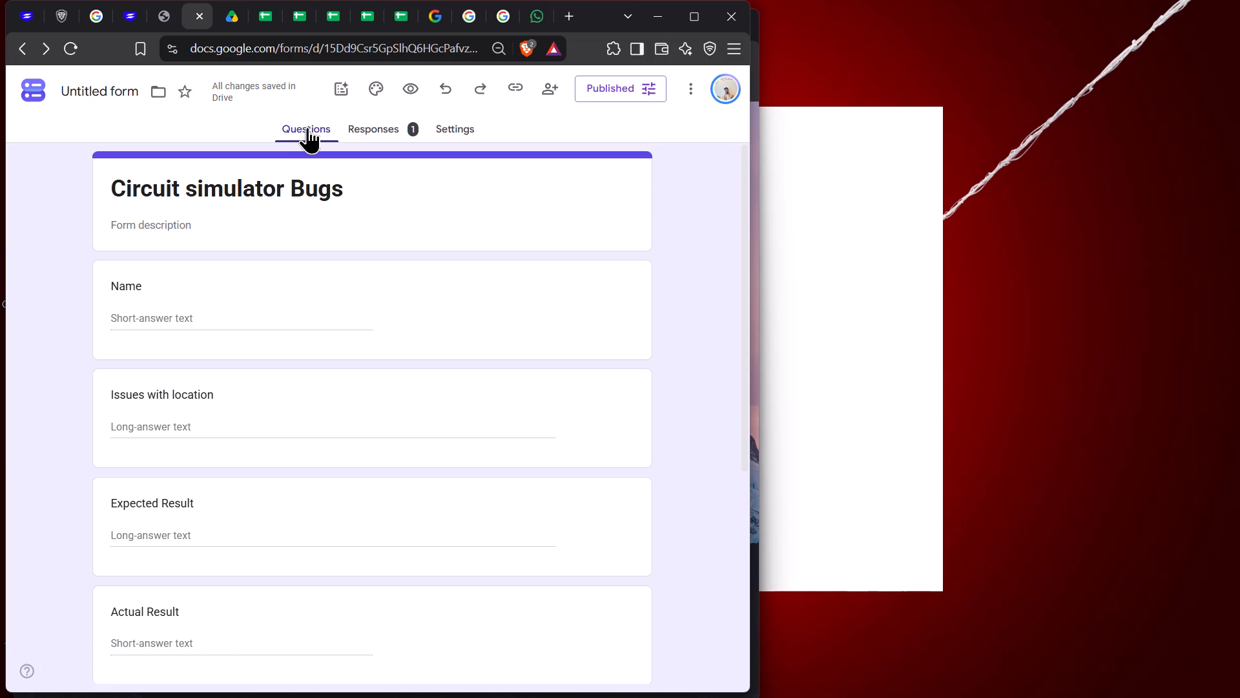
scroll(185, 407, "down", 9)
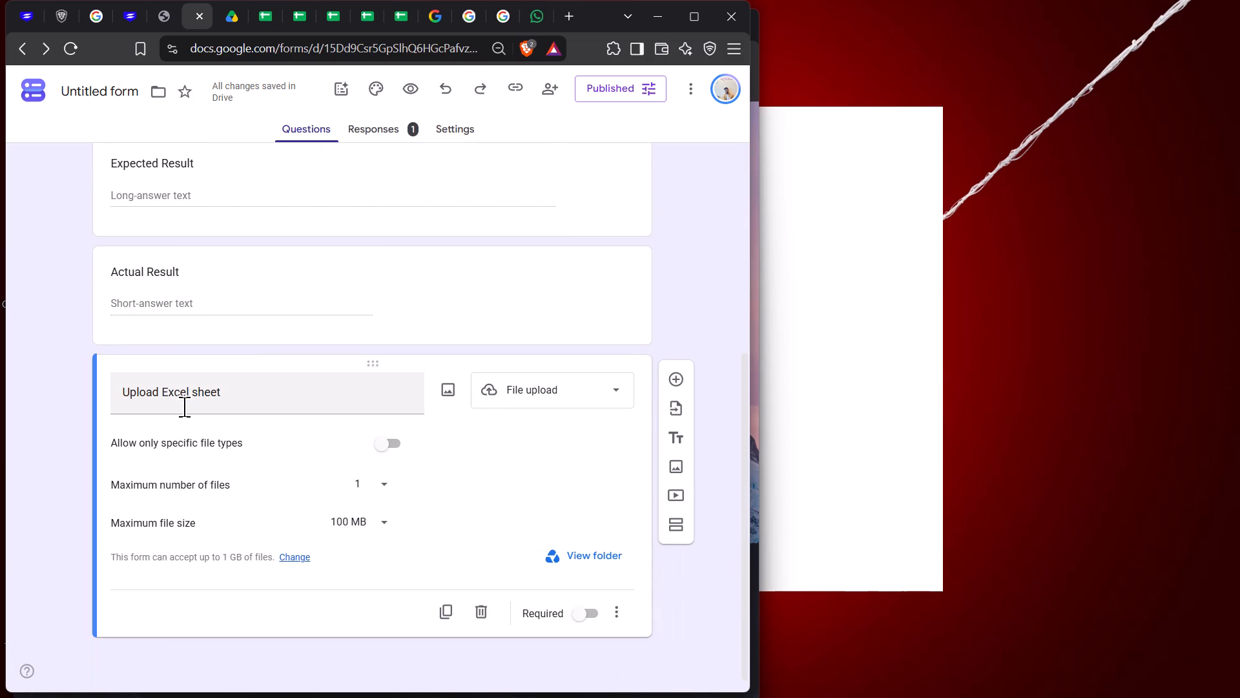
scroll(184, 407, "up", 11)
scroll(181, 403, "down", 9)
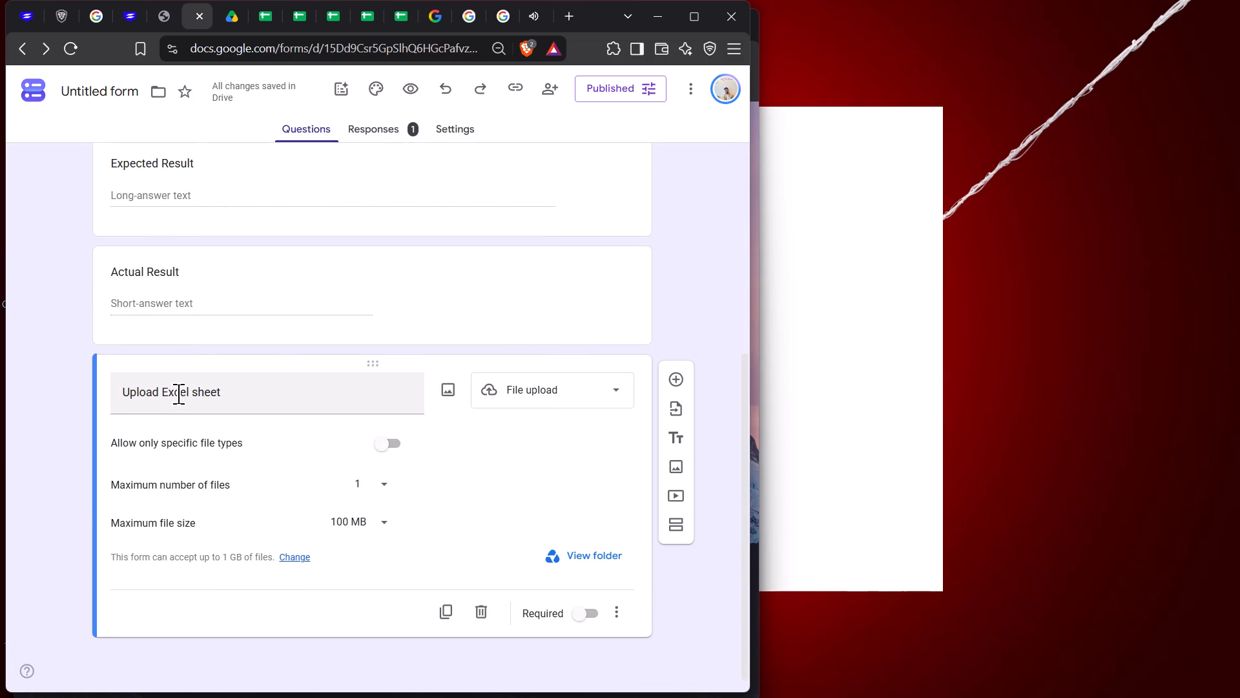